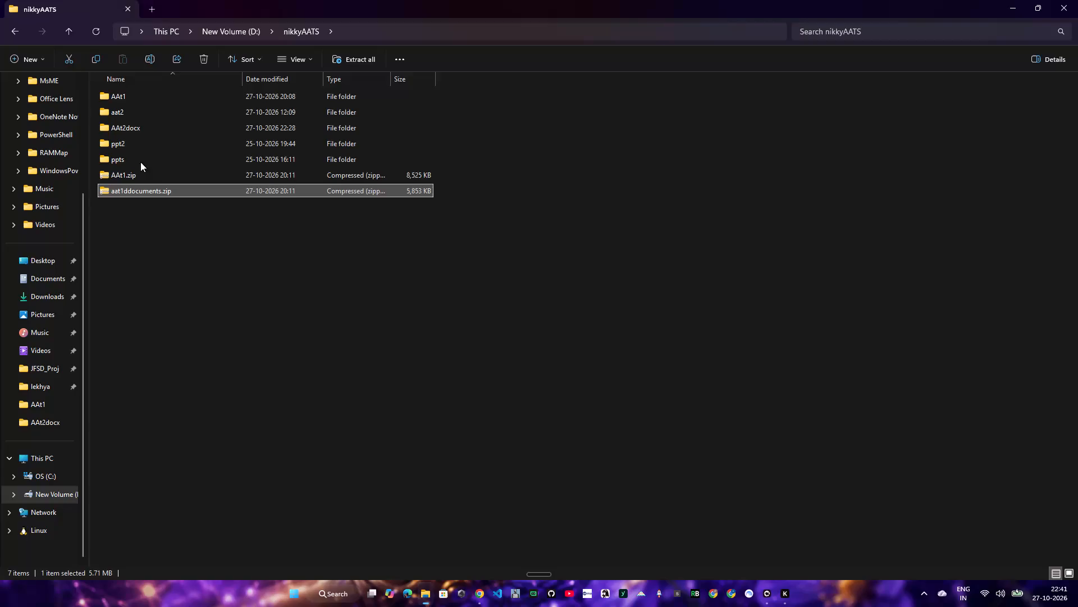
Check the contents of the AAt2docx and AAt1 folders, returning to the parent folder after each.
{"action": "left_click", "coordinate": [139, 130]}
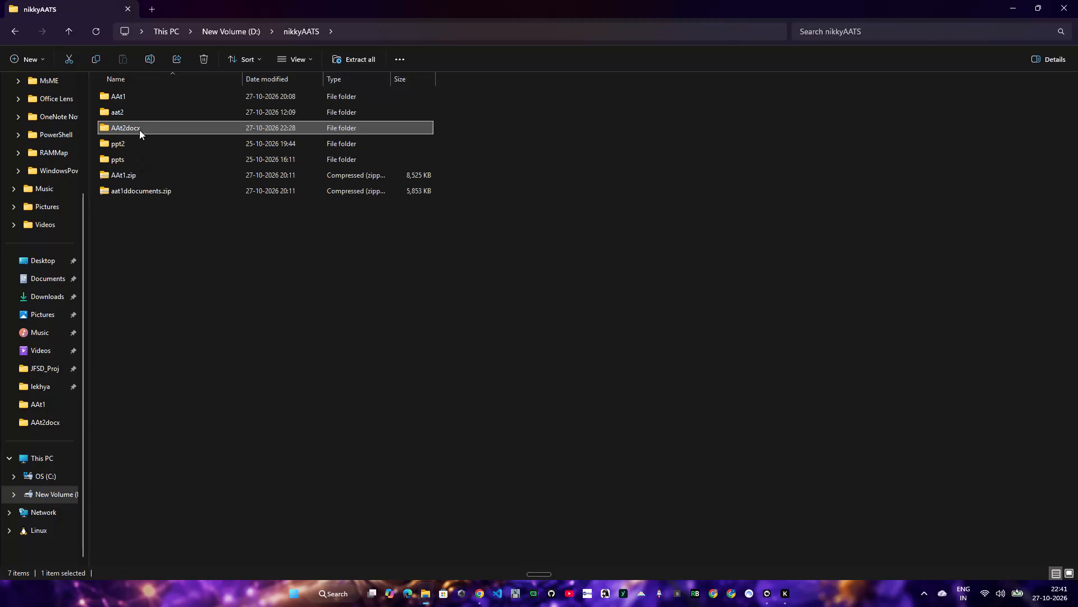
{"action": "double_click", "coordinate": [133, 123]}
{"action": "left_click", "coordinate": [11, 40]}
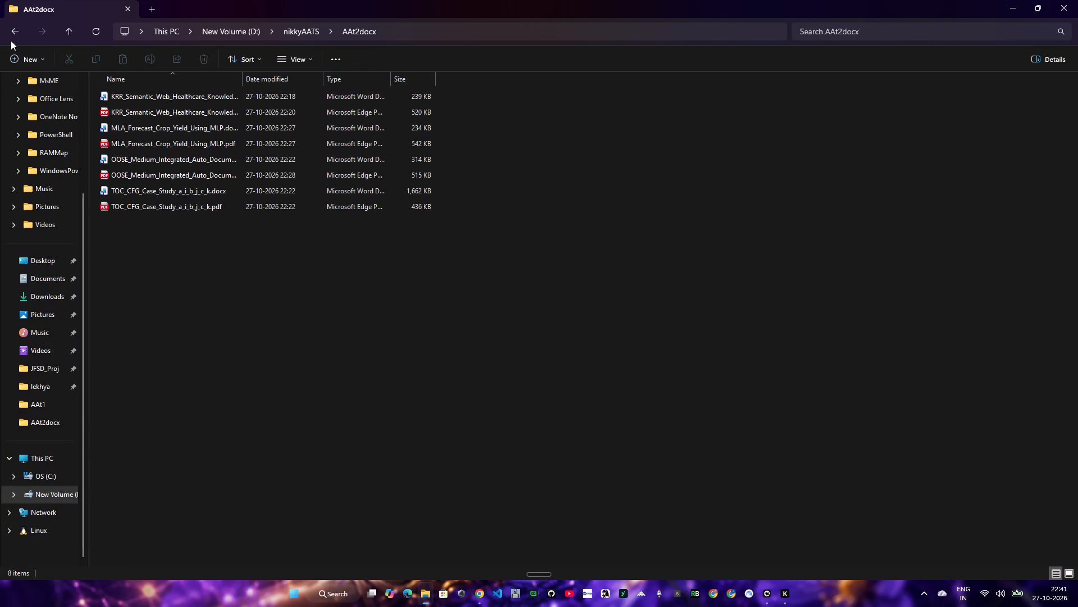
{"action": "left_click", "coordinate": [11, 38]}
{"action": "double_click", "coordinate": [149, 96]}
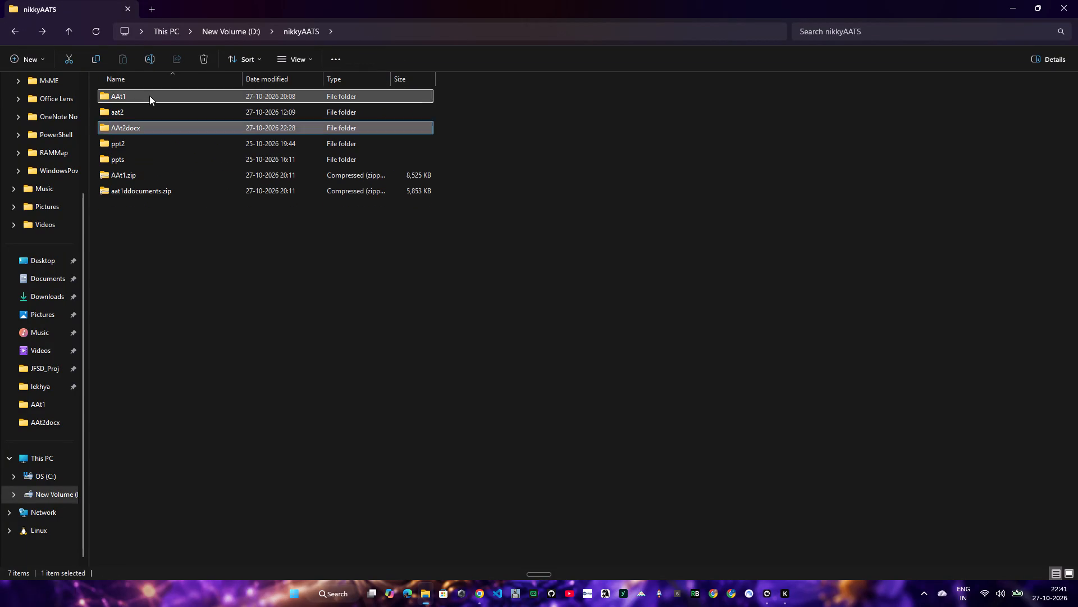
{"action": "left_click", "coordinate": [12, 37]}
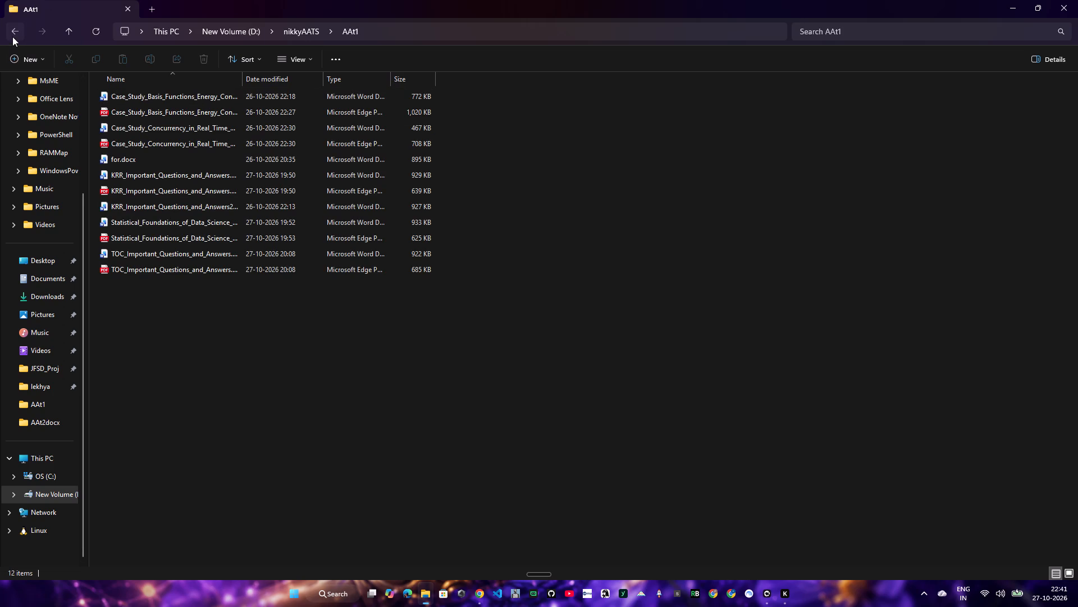
Look through the ppts folder, opening its ACSD15 presentation briefly and closing it again.
{"action": "double_click", "coordinate": [130, 161]}
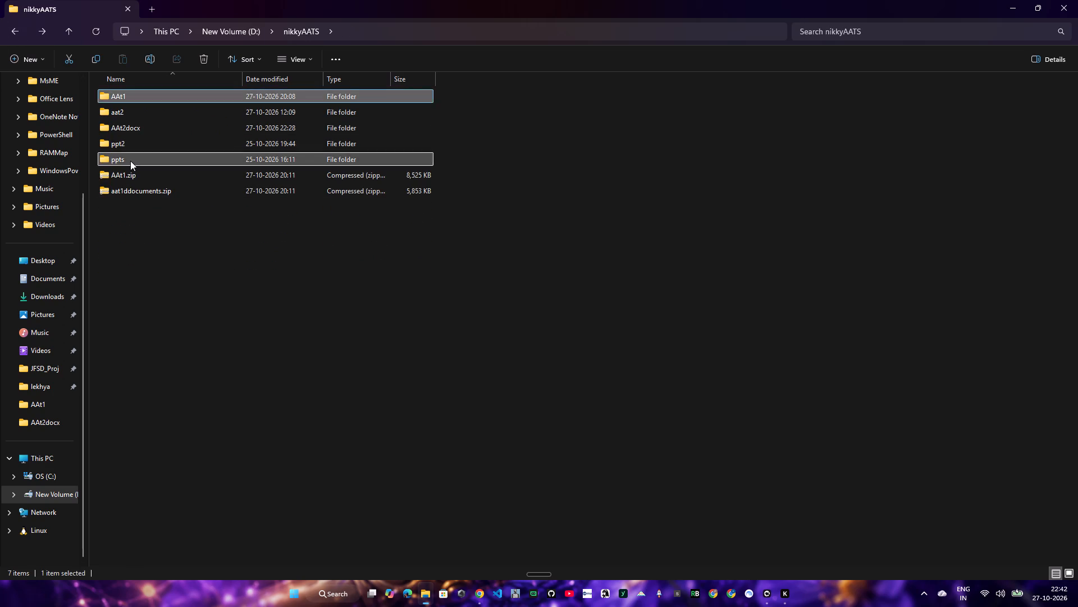
{"action": "left_click", "coordinate": [153, 92]}
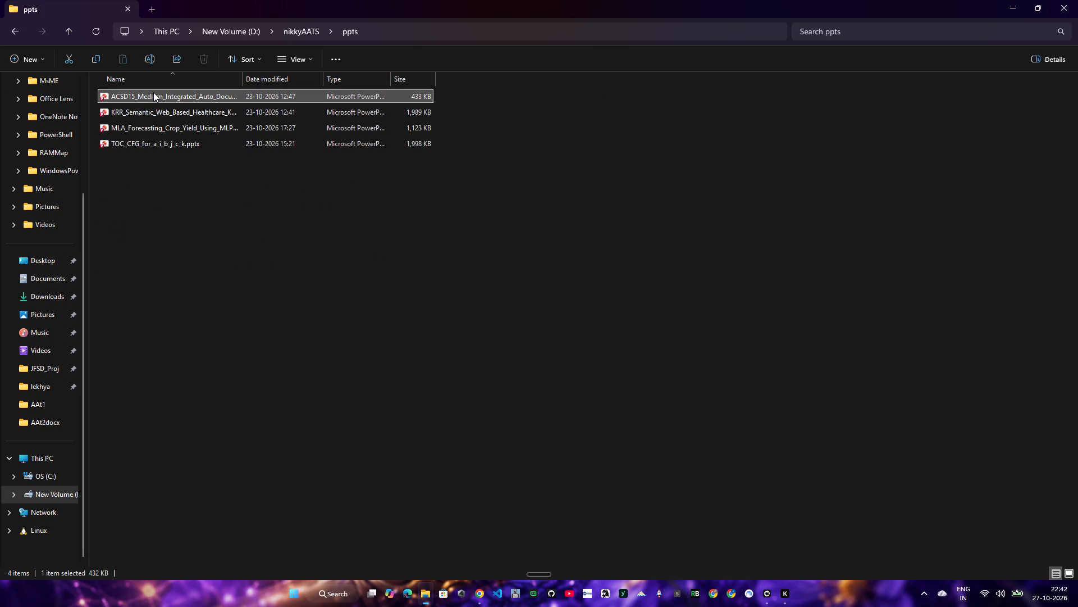
{"action": "left_click_drag", "start_coordinate": [153, 92], "coordinate": [226, 98]}
{"action": "left_click_drag", "start_coordinate": [226, 98], "coordinate": [253, 104]}
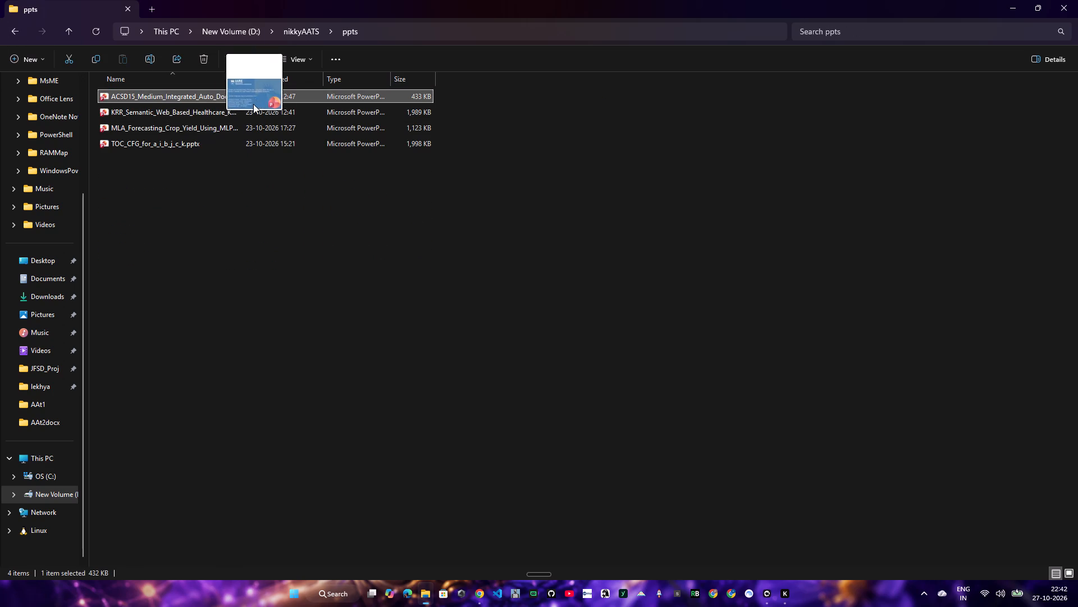
{"action": "left_click_drag", "start_coordinate": [253, 104], "coordinate": [246, 103]}
{"action": "left_click_drag", "start_coordinate": [320, 200], "coordinate": [214, 95]}
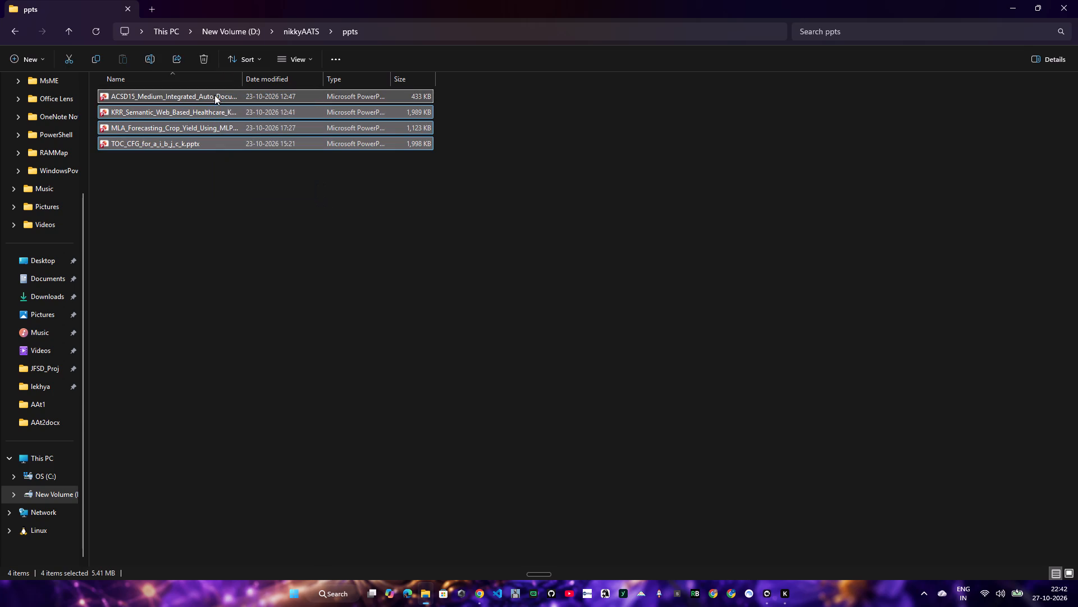
{"action": "double_click", "coordinate": [214, 95]}
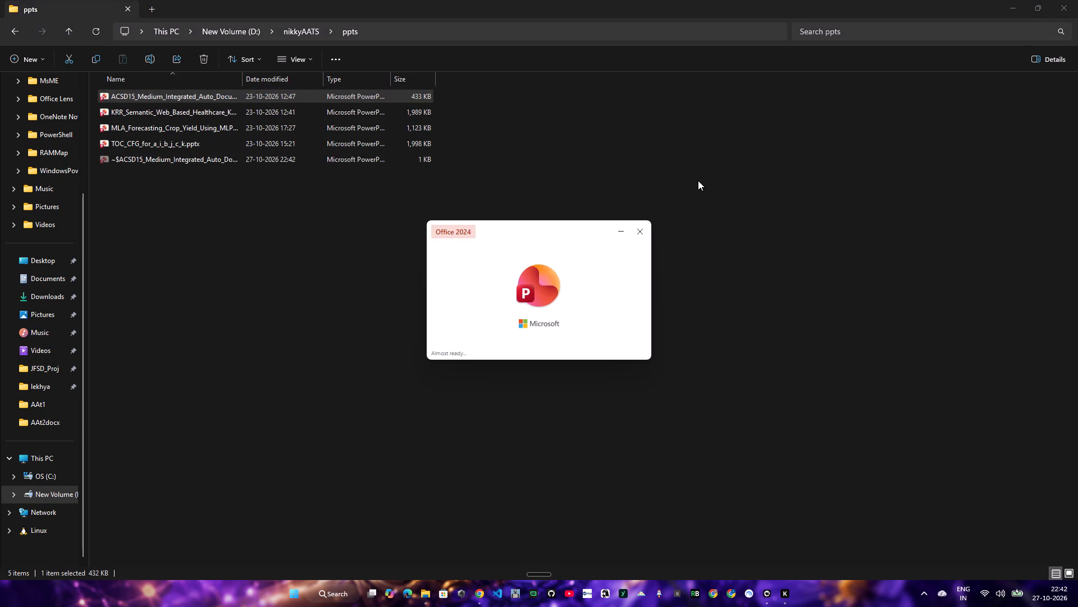
{"action": "left_click", "coordinate": [1077, 0]}
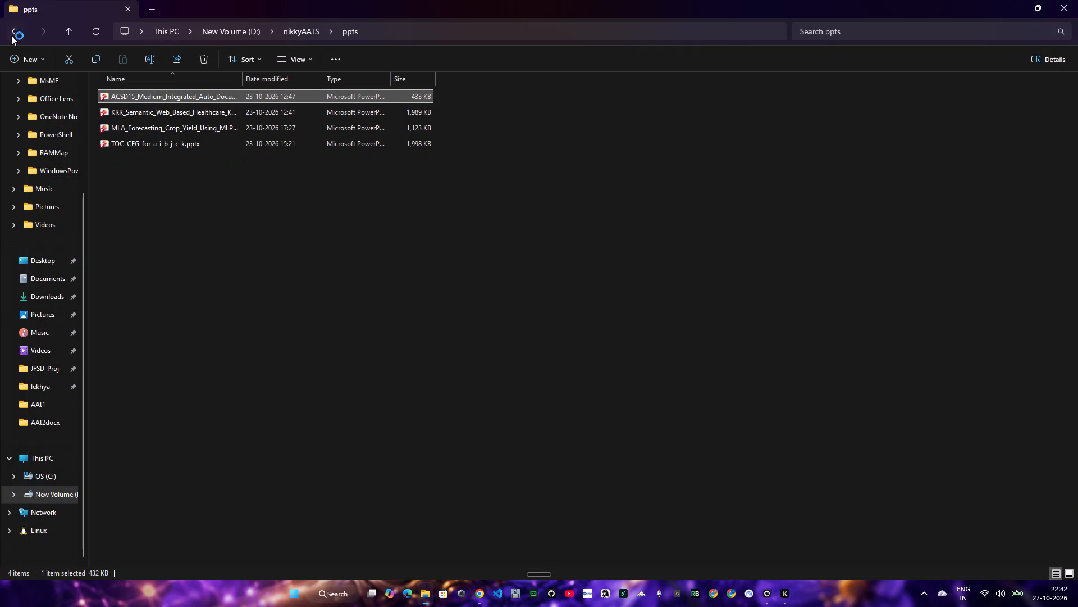
Go back to the parent folder and open the ppt2 folder containing the MP4 videos and presentations.
{"action": "left_click", "coordinate": [12, 35]}
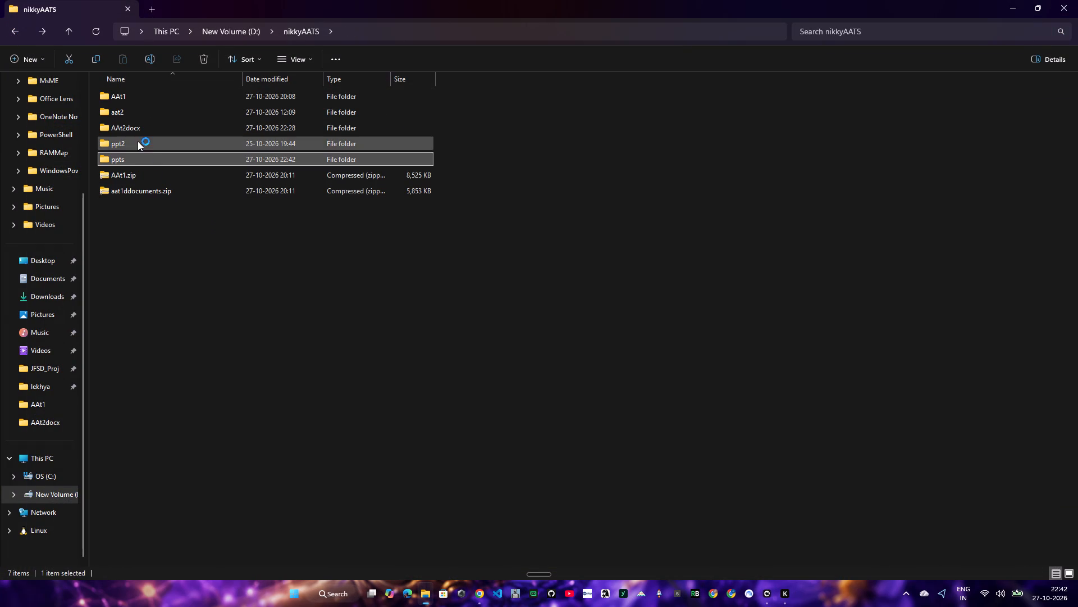
{"action": "double_click", "coordinate": [138, 141]}
{"action": "left_click", "coordinate": [16, 32]}
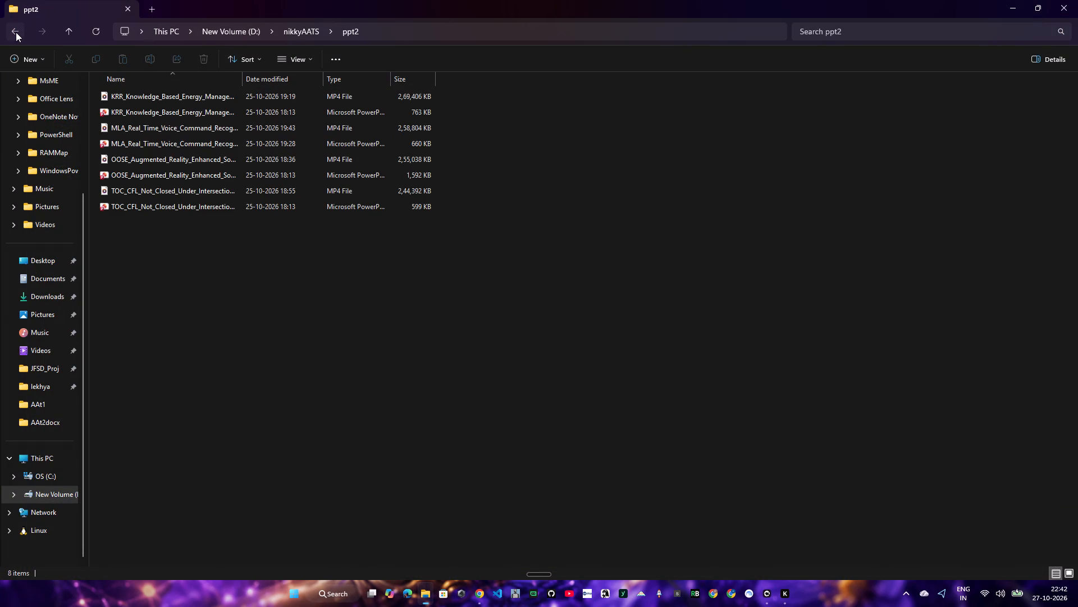
{"action": "double_click", "coordinate": [135, 142]}
Switch to Chrome, open a window with the K-avatar iare.ac.in profile, and load Google Drive in it, maximized.
{"action": "left_click", "coordinate": [487, 594]}
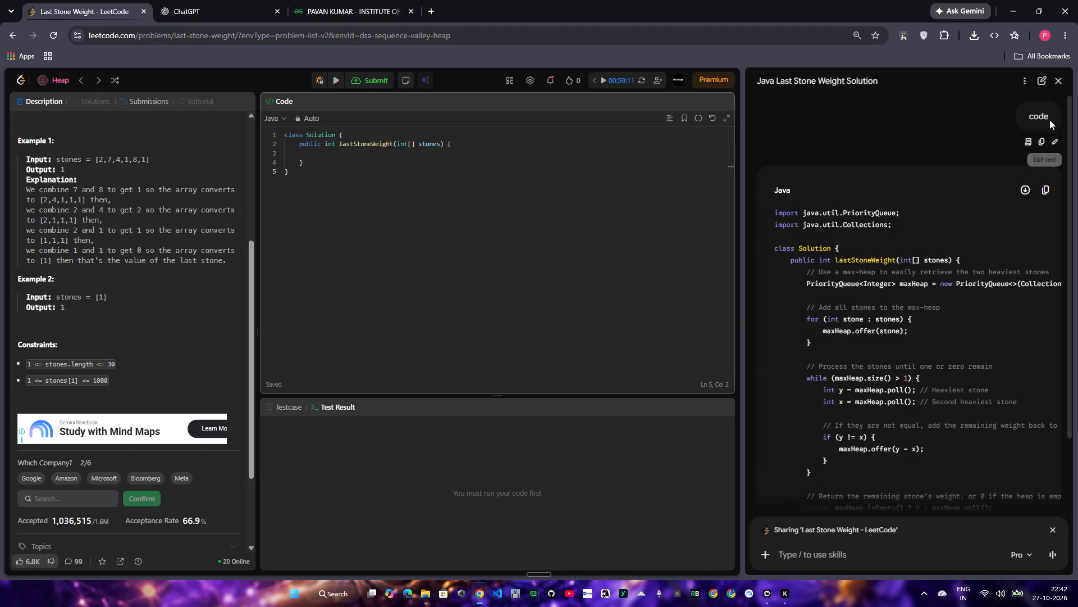
{"action": "scroll", "coordinate": [887, 371], "scroll_direction": "down", "scroll_amount": 2}
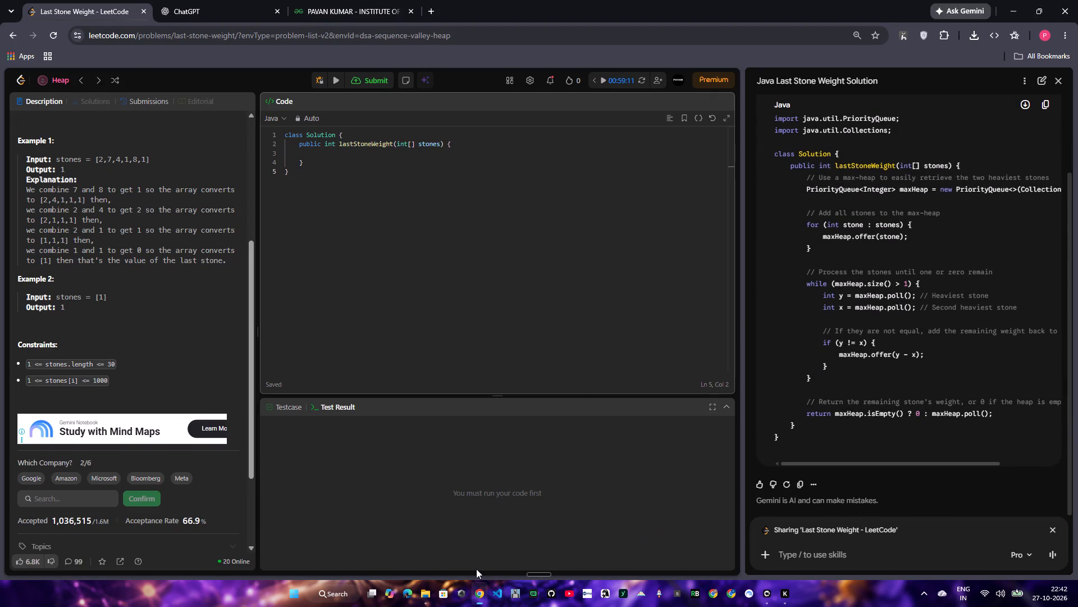
{"action": "right_click", "coordinate": [476, 598]}
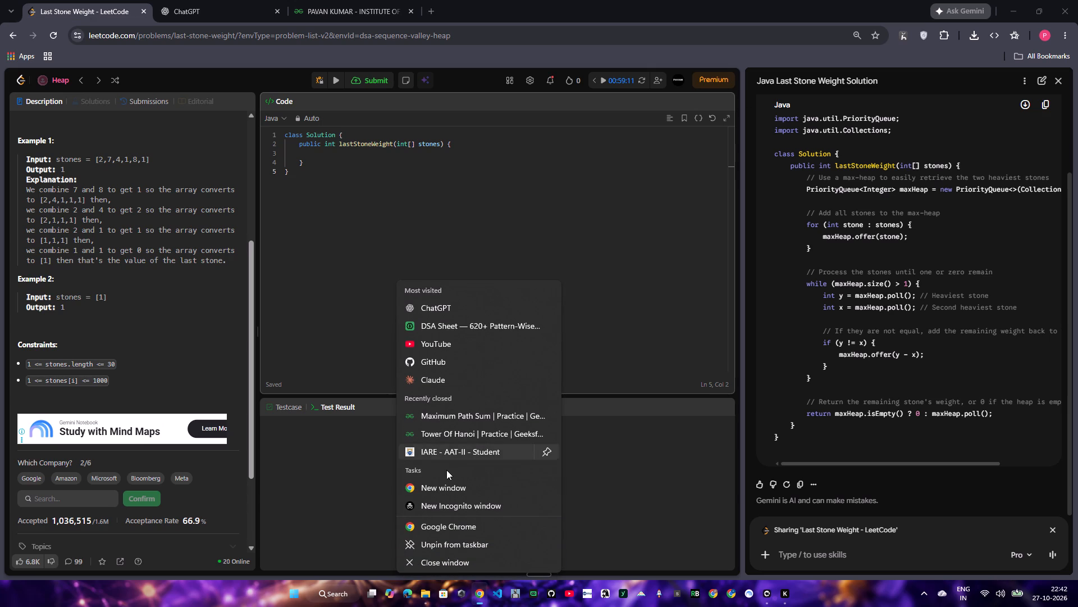
{"action": "left_click", "coordinate": [453, 527]}
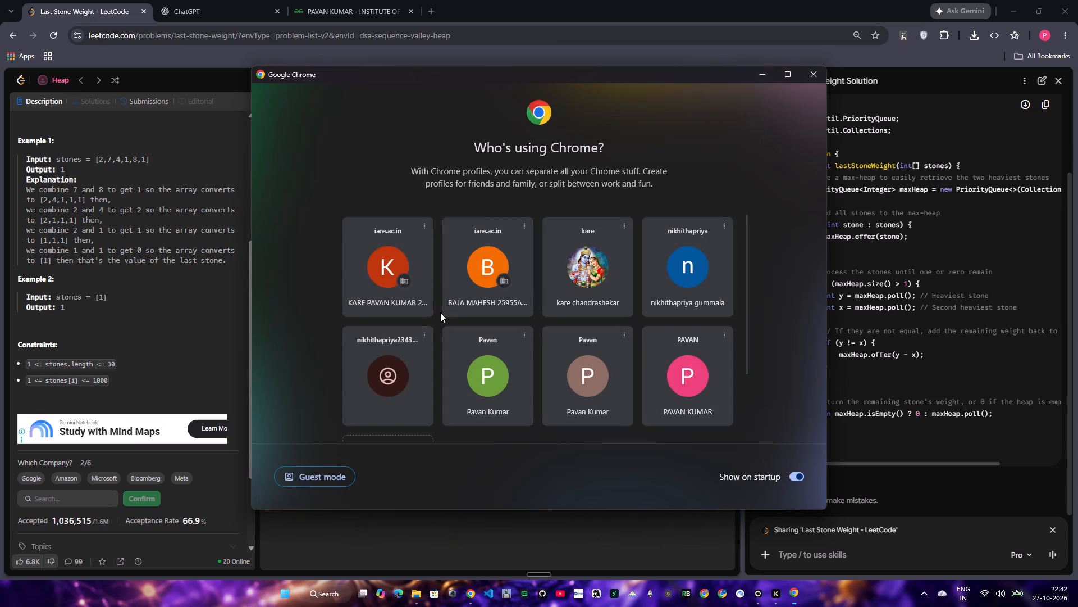
{"action": "left_click", "coordinate": [382, 253]}
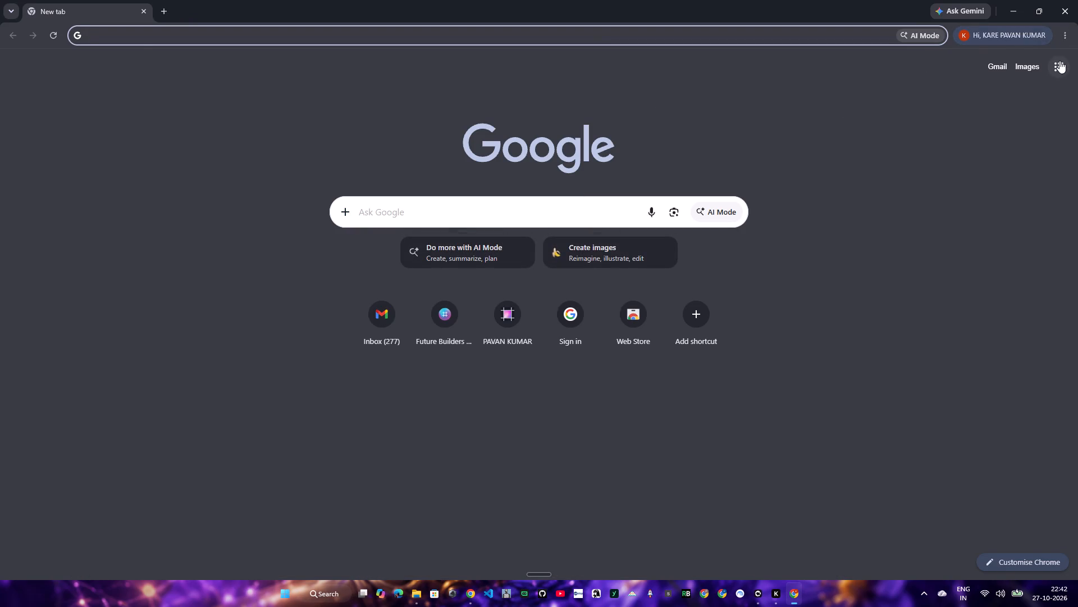
{"action": "left_click", "coordinate": [1059, 61]}
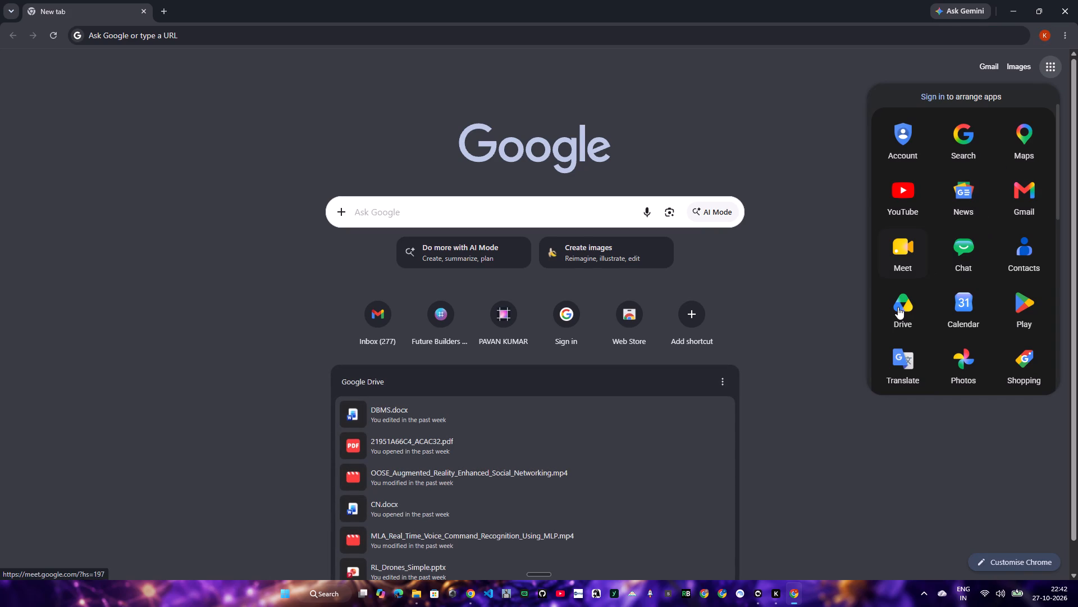
{"action": "left_click", "coordinate": [898, 306]}
{"action": "left_click_drag", "start_coordinate": [803, 0], "coordinate": [793, 150]}
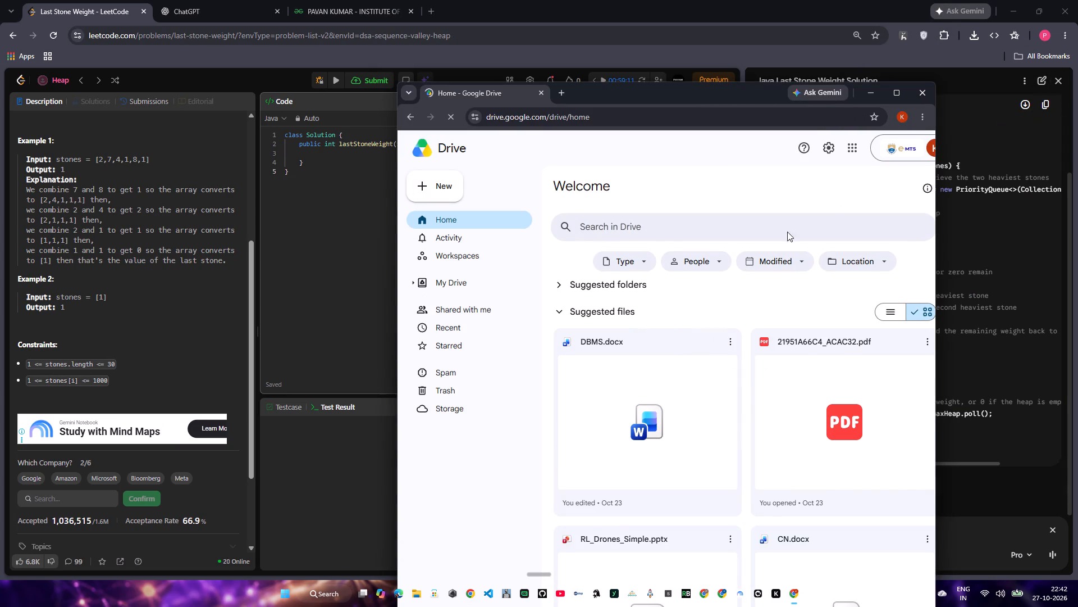
{"action": "left_click", "coordinate": [893, 97]}
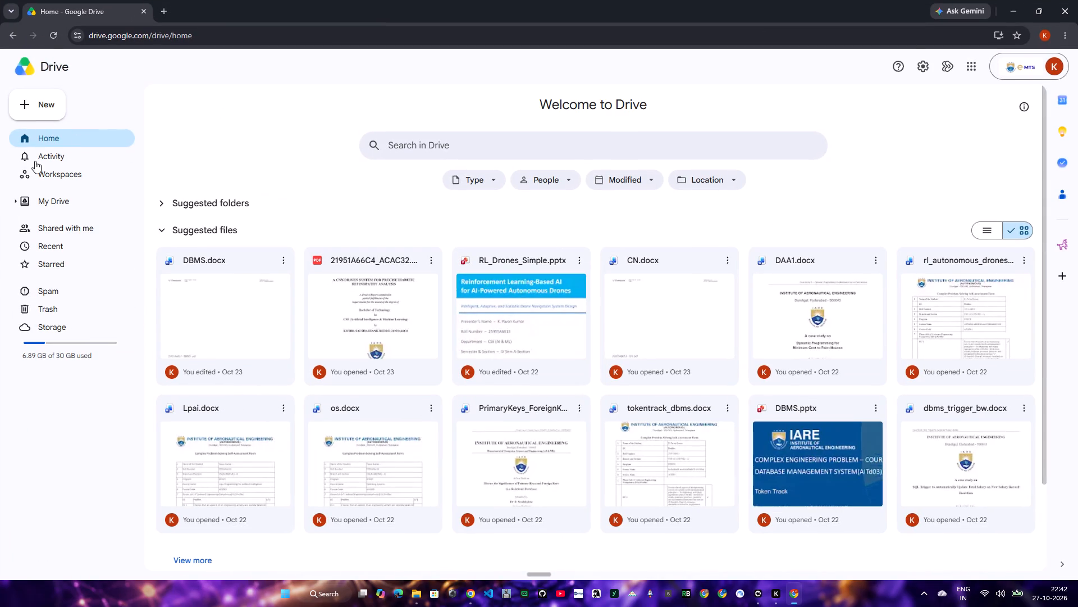
Open the TECH TALKS folder in My Drive, check its 5thsem subfolder, and return to TECH TALKS.
{"action": "left_click", "coordinate": [58, 133]}
{"action": "left_click", "coordinate": [64, 195]}
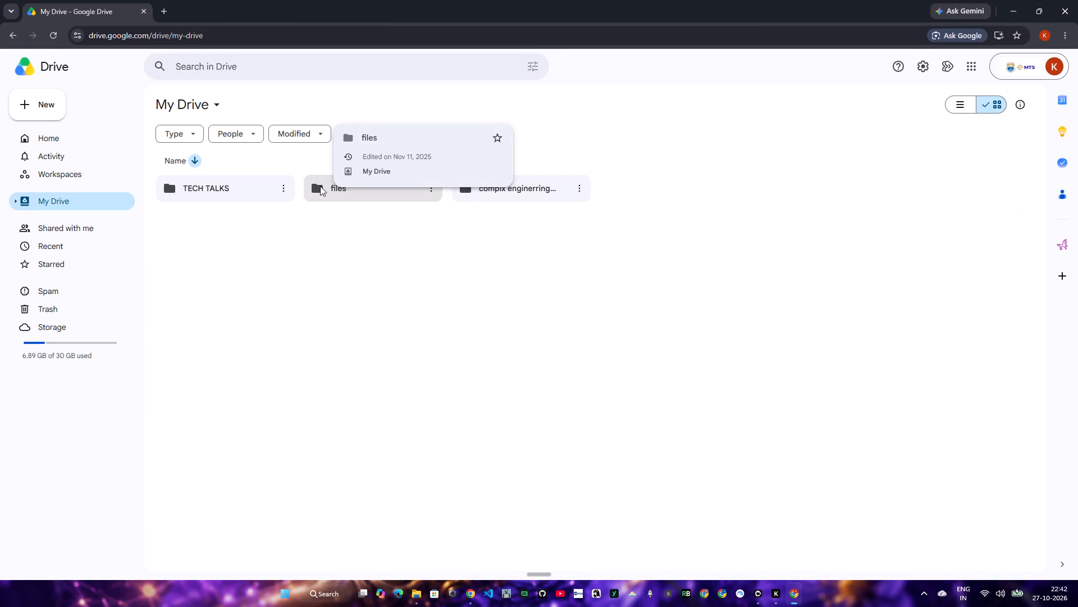
{"action": "double_click", "coordinate": [204, 192]}
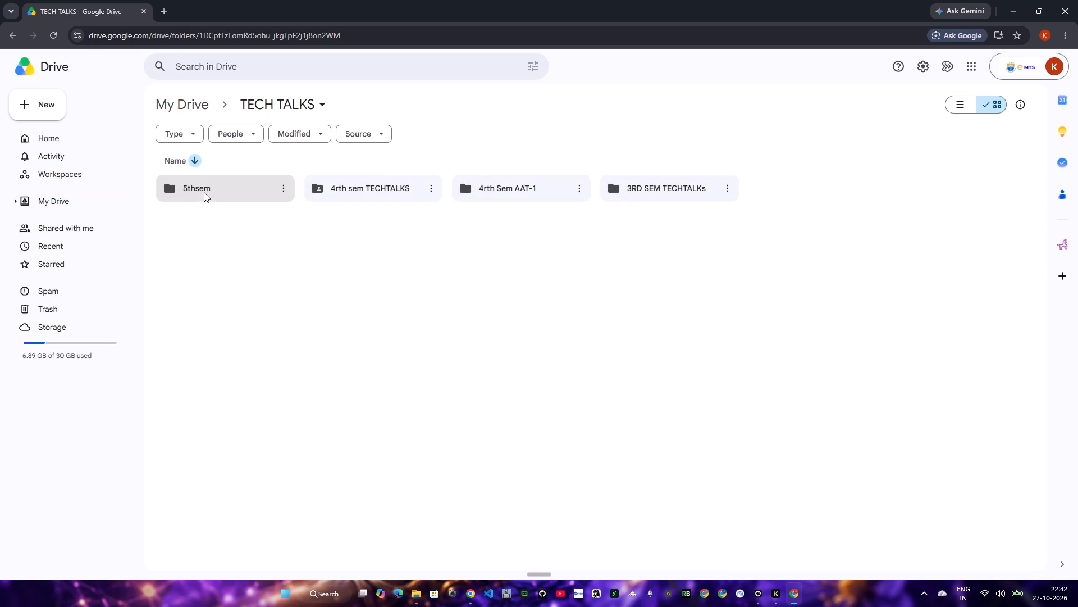
{"action": "double_click", "coordinate": [234, 187]}
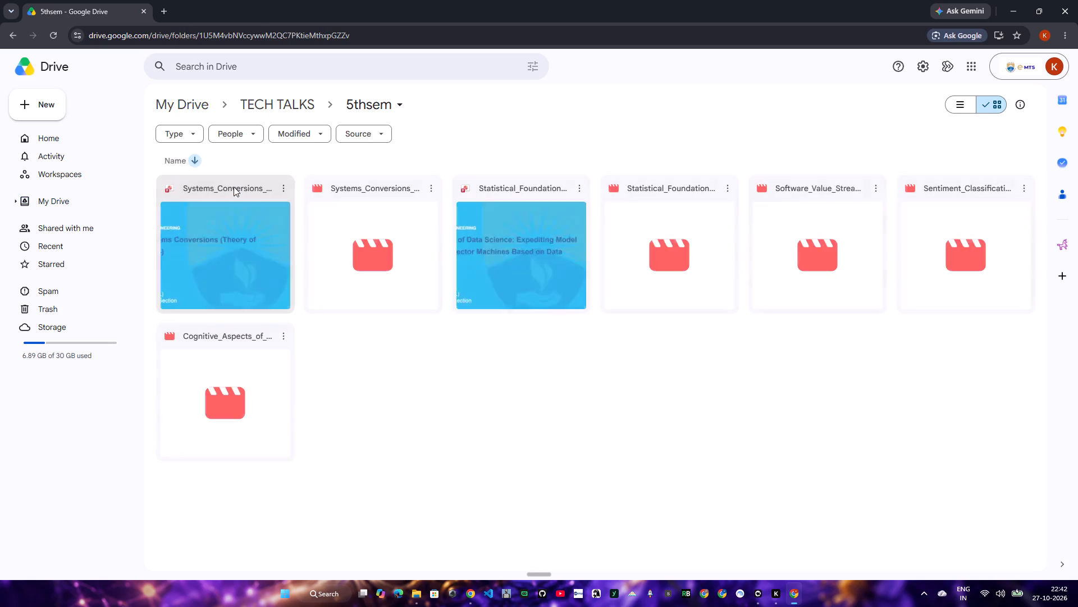
{"action": "right_click", "coordinate": [366, 350]}
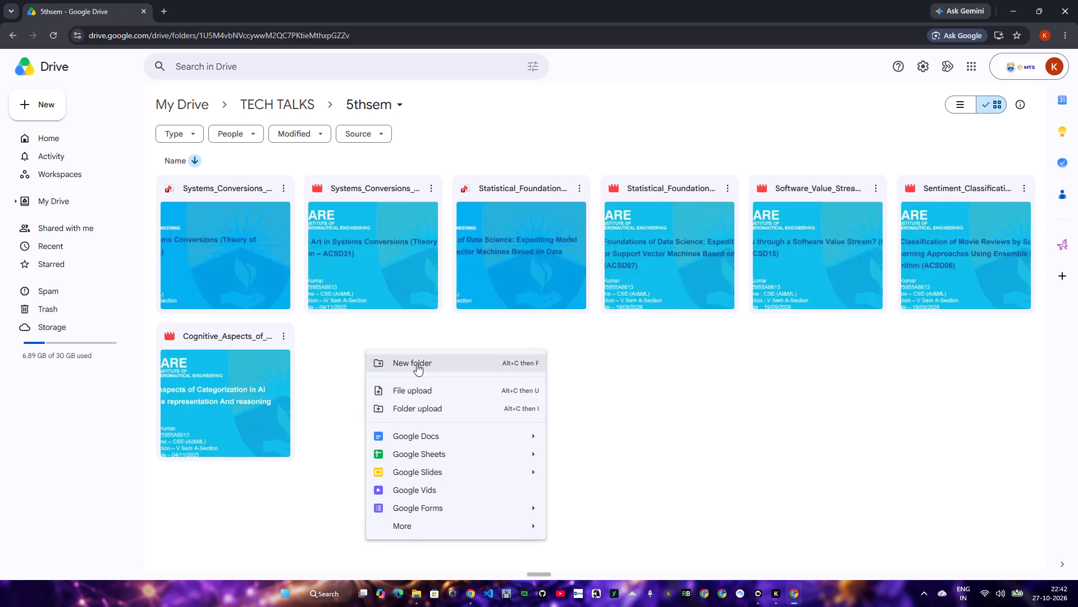
{"action": "left_click", "coordinate": [8, 34]}
Create a new folder named aat2 inside TECH TALKS.
{"action": "right_click", "coordinate": [239, 365]}
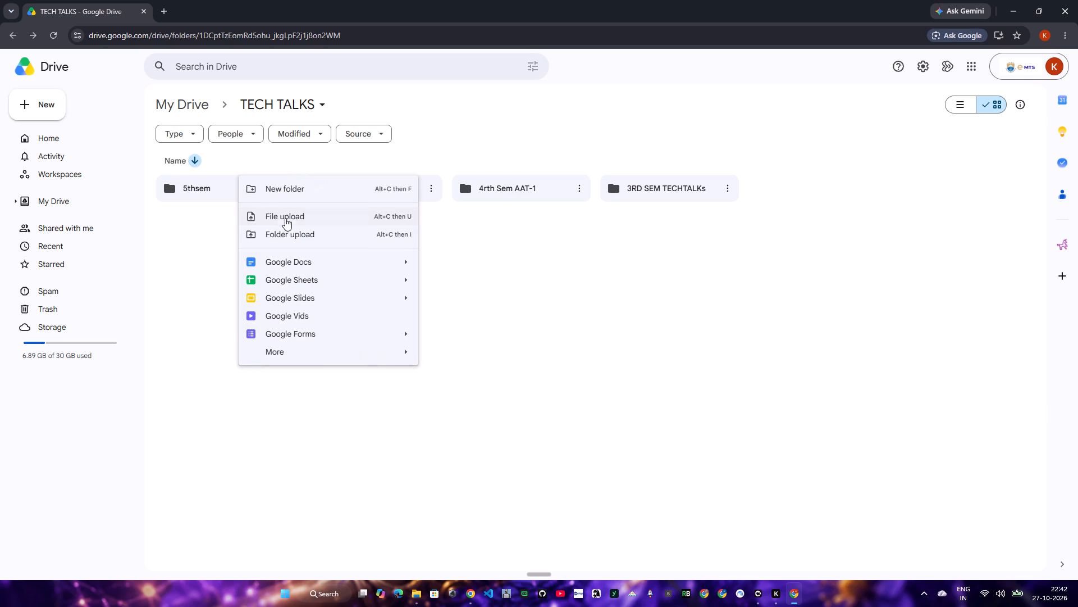
{"action": "left_click", "coordinate": [287, 190]}
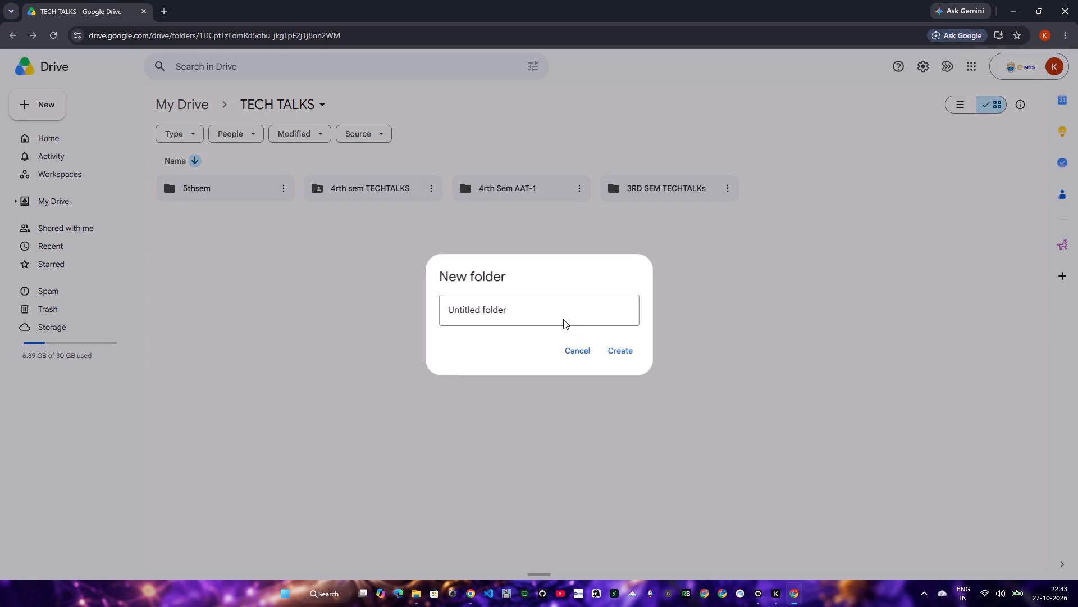
{"action": "key", "text": "BackSpace"}
{"action": "key", "text": "n"}
{"action": "key", "text": "BackSpace"}
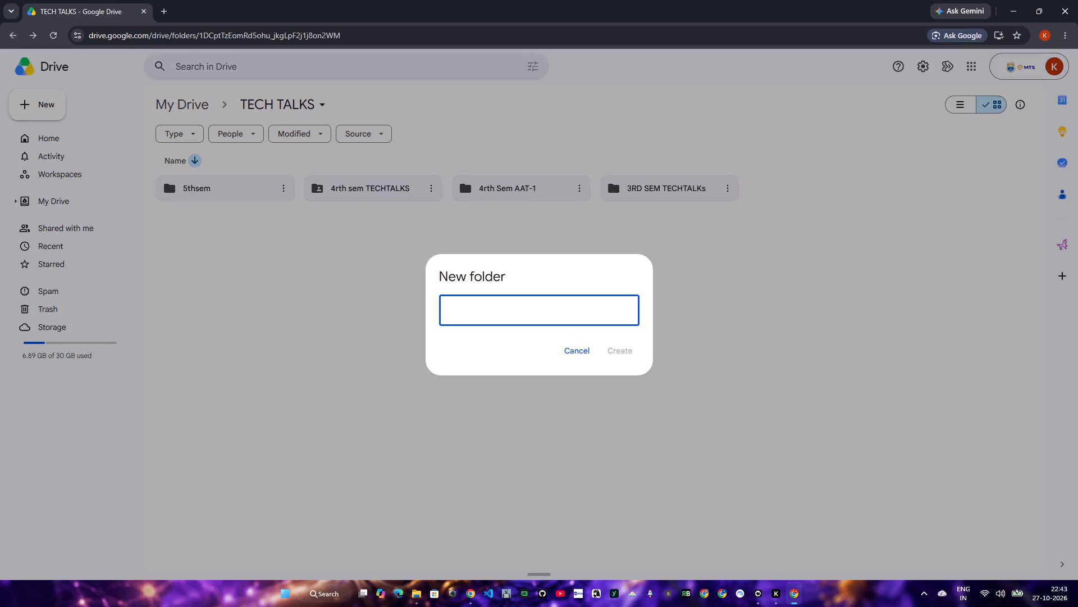
{"action": "key", "text": "n"}
{"action": "key", "text": "BackSpace"}
{"action": "type", "text": "aat2"}
{"action": "key", "text": "Return"}
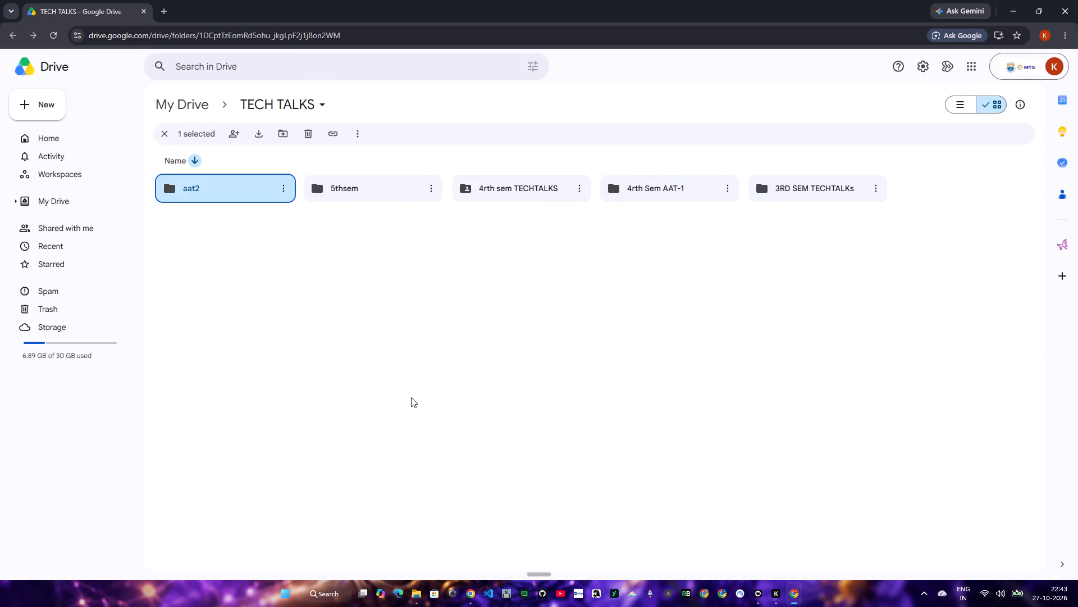
Upload the four MP4 videos (KRR, MLA, OOSE and TOC) from the local ppt2 folder into the aat2 Drive folder.
{"action": "double_click", "coordinate": [218, 183]}
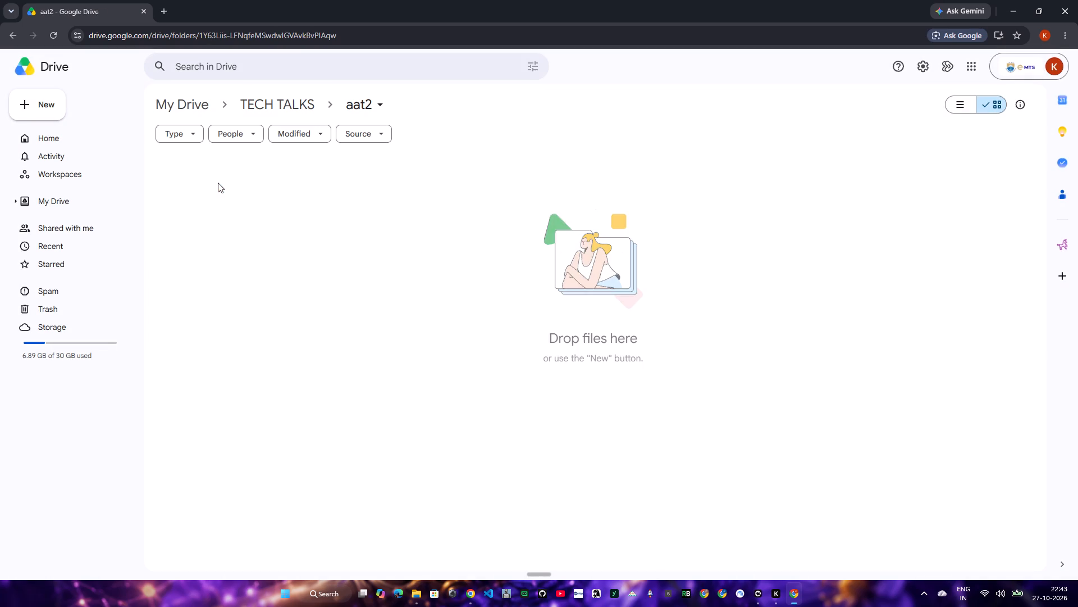
{"action": "key", "text": "Tab"}
{"action": "key", "text": "alt+Tab"}
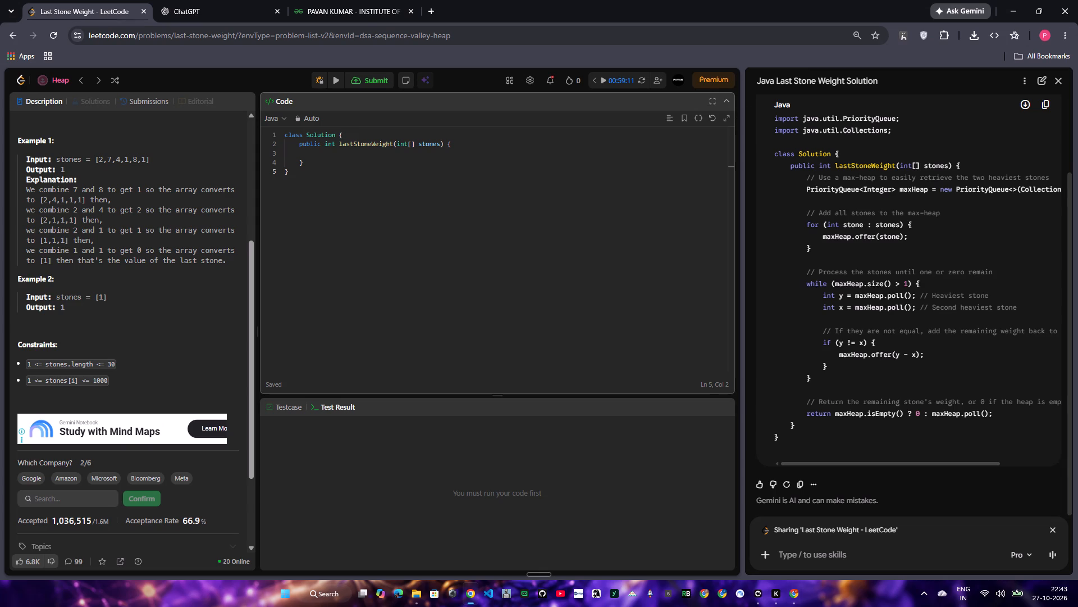
{"action": "key", "text": "alt+Tab"}
{"action": "key", "text": "alt+Tab"}
{"action": "left_click", "coordinate": [280, 235]}
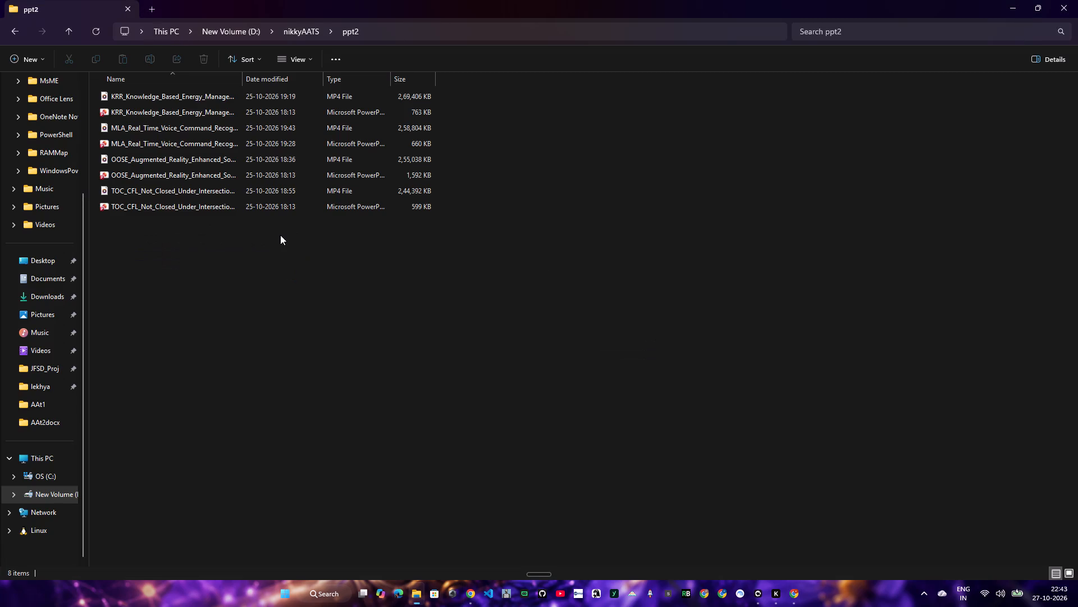
{"action": "left_click", "coordinate": [150, 92], "text": "ctrl"}
{"action": "left_click", "coordinate": [163, 125], "text": "ctrl"}
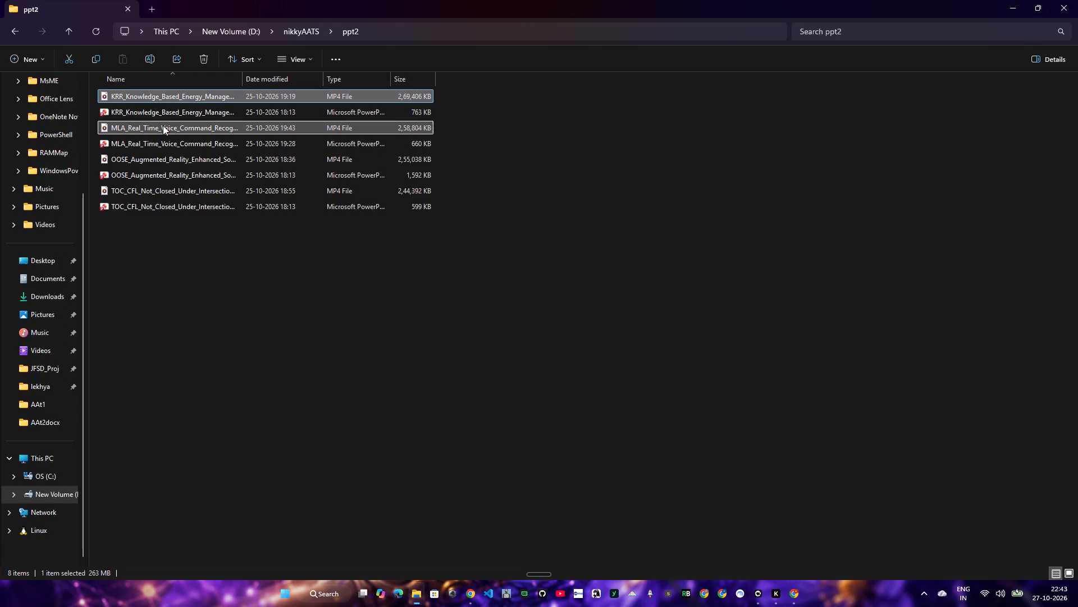
{"action": "left_click", "coordinate": [175, 164], "text": "ctrl"}
{"action": "left_click", "coordinate": [179, 185], "text": "ctrl"}
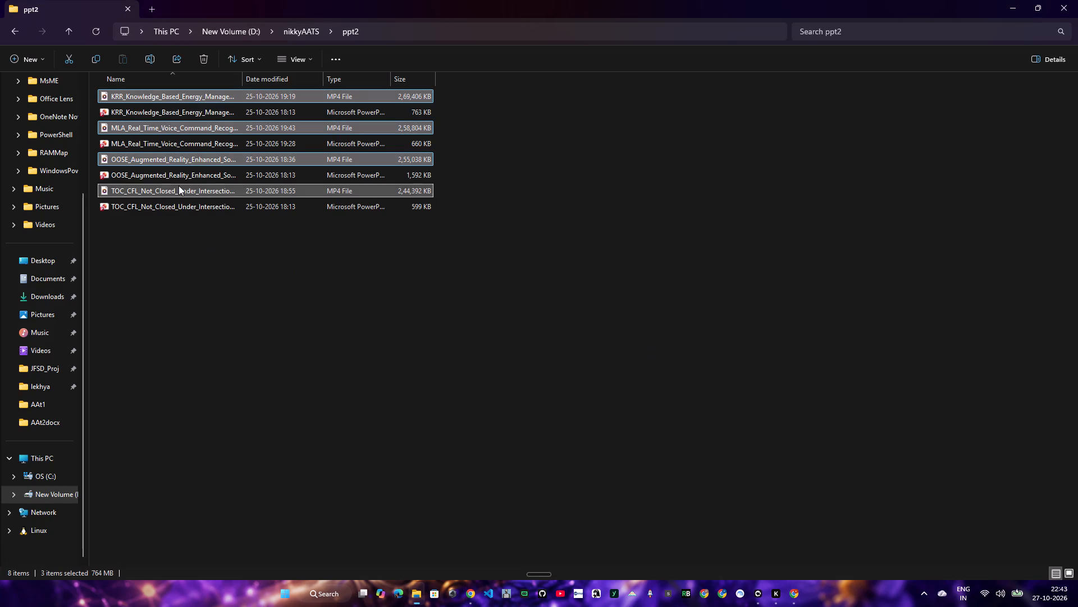
{"action": "left_click_drag", "start_coordinate": [199, 161], "coordinate": [430, 197]}
{"action": "key", "text": "alt+Tab"}
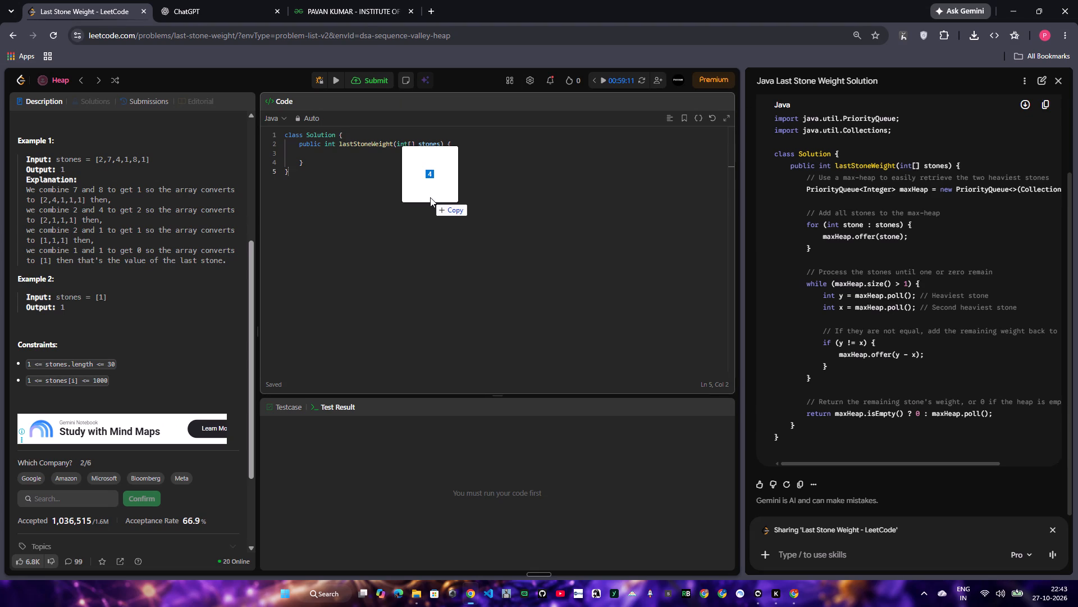
{"action": "left_click_drag", "start_coordinate": [430, 197], "coordinate": [421, 253]}
{"action": "key", "text": "alt+Tab"}
{"action": "key", "text": "alt+Tab"}
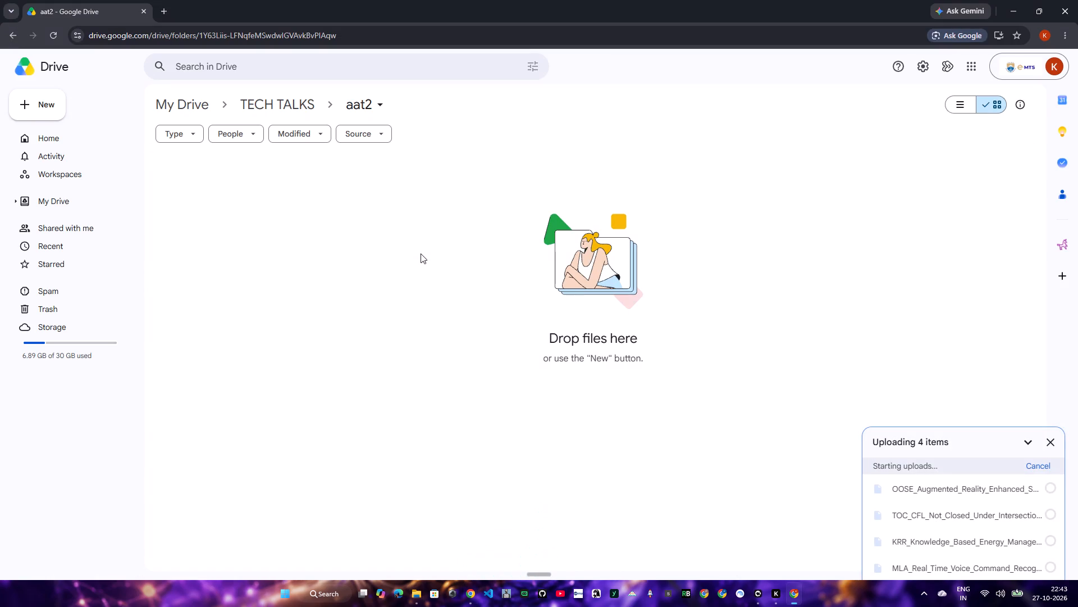
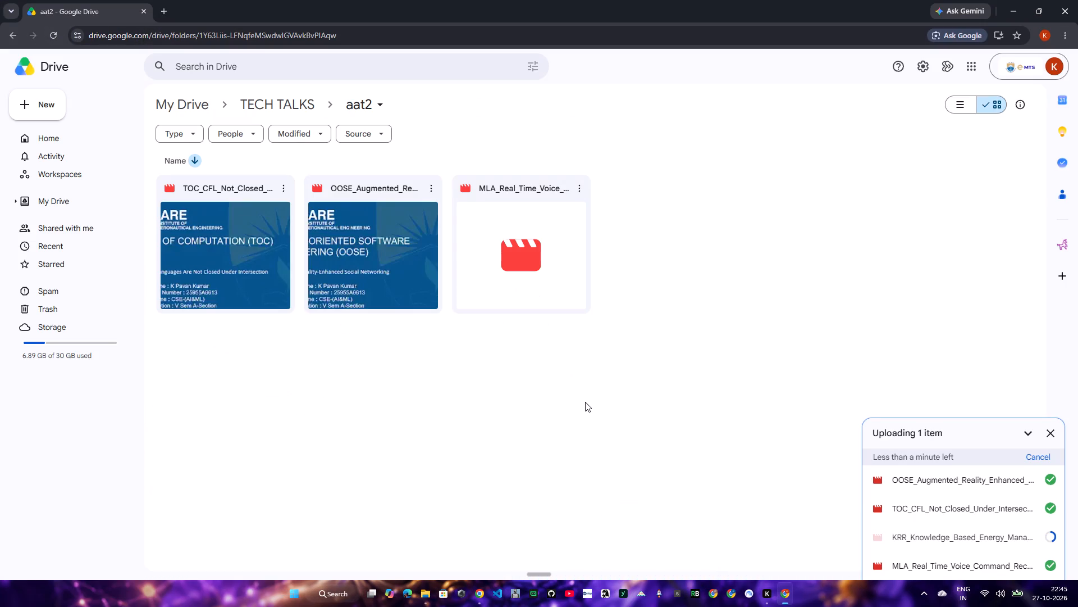
{"action": "scroll", "coordinate": [585, 402], "scroll_direction": "down", "scroll_amount": 1}
Open the AIML 3RD SEM PROJECT BATCHES spreadsheet from Drive's shared files and acknowledge the view history notice.
{"action": "left_click", "coordinate": [47, 142]}
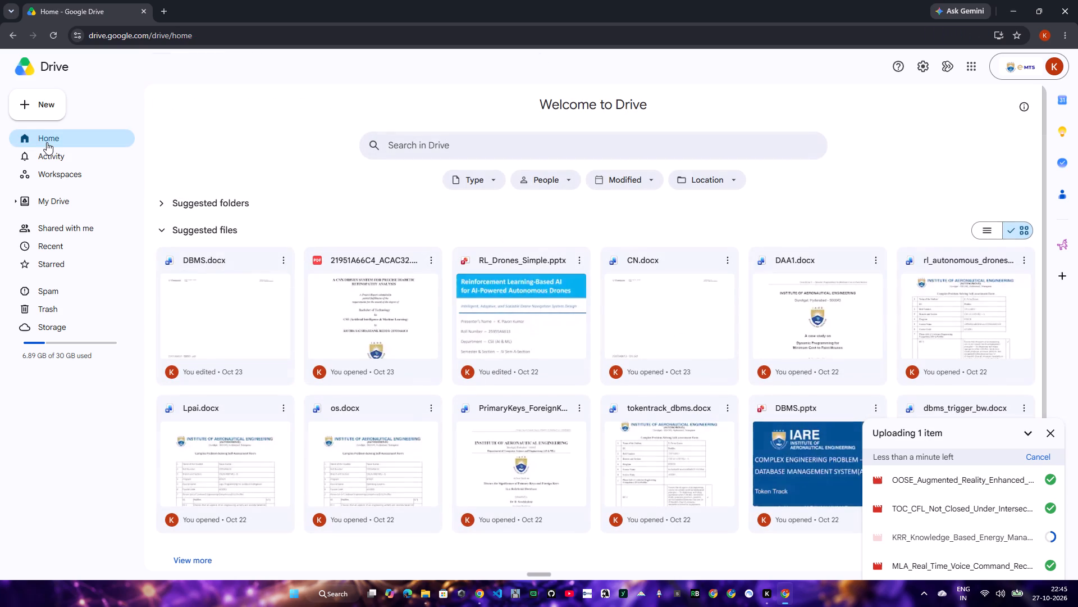
{"action": "left_click", "coordinate": [70, 196]}
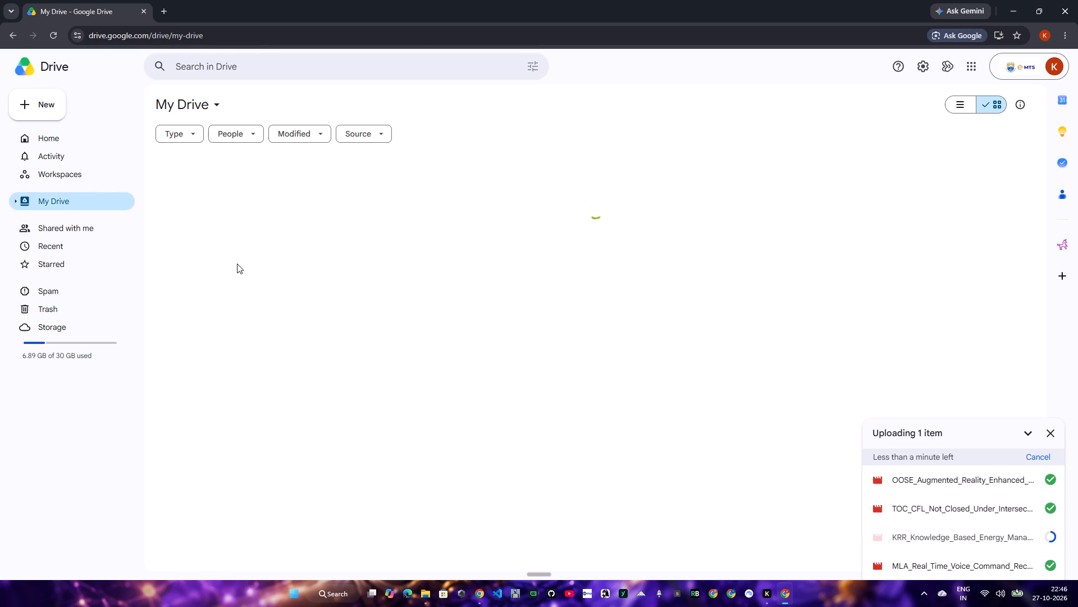
{"action": "left_click", "coordinate": [98, 254]}
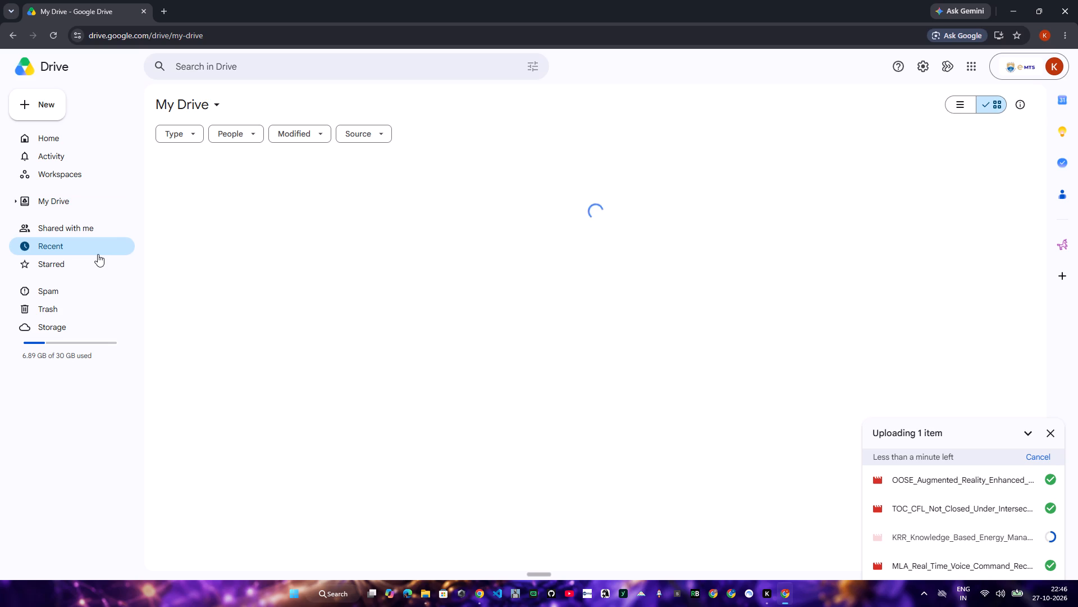
{"action": "left_click", "coordinate": [34, 220]}
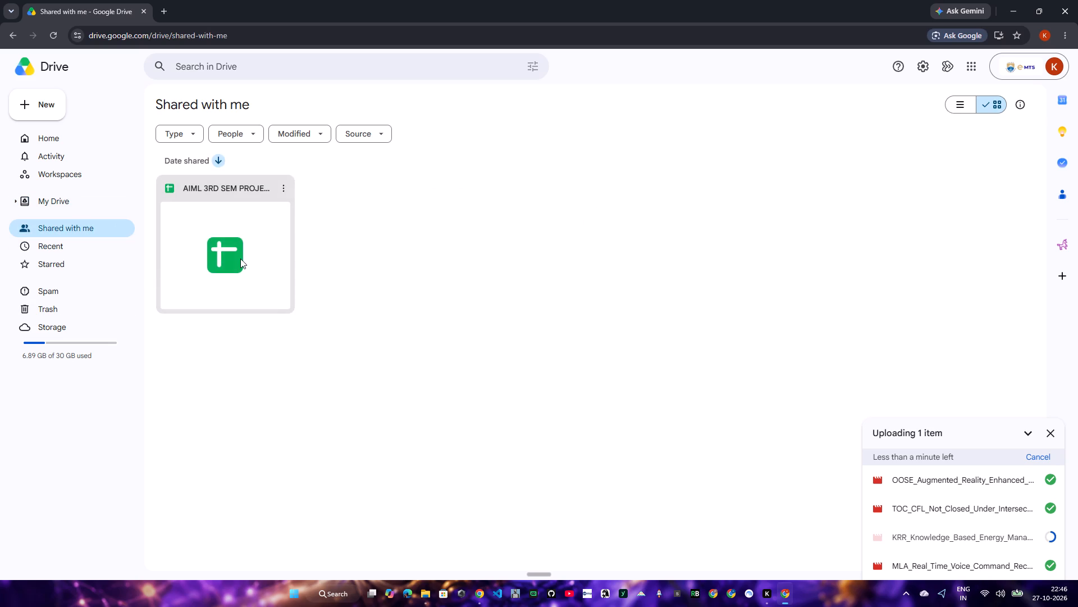
{"action": "double_click", "coordinate": [247, 242]}
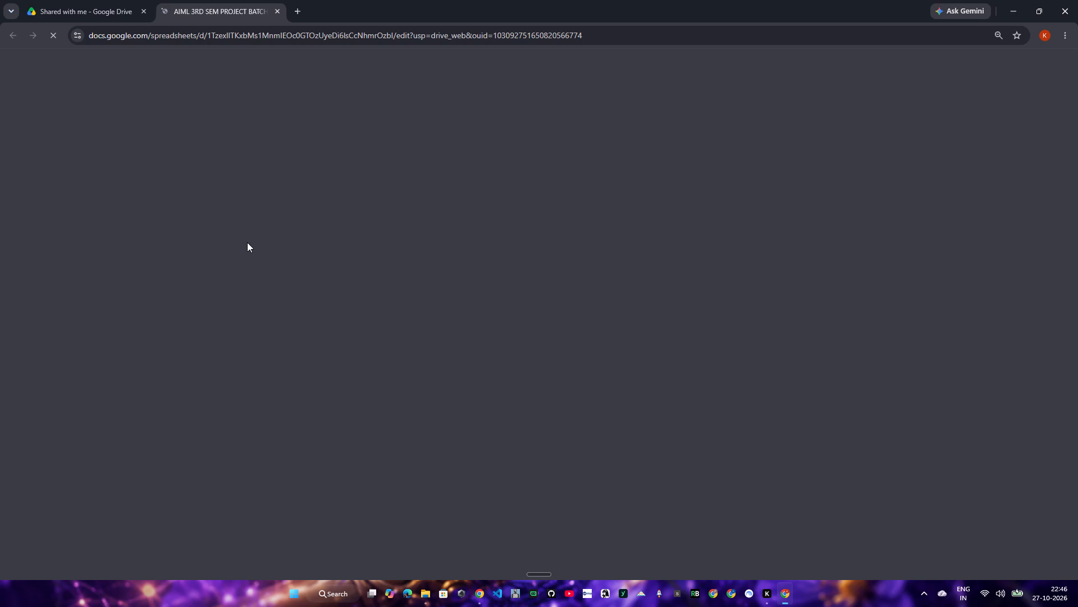
{"action": "scroll", "coordinate": [247, 242], "scroll_direction": "right", "scroll_amount": 1}
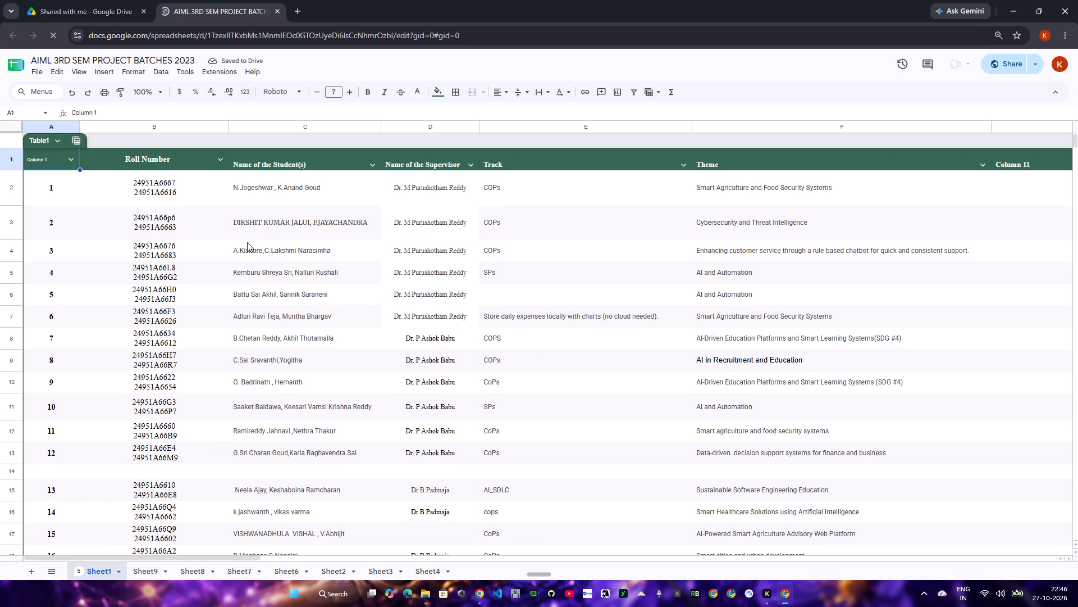
{"action": "scroll", "coordinate": [247, 242], "scroll_direction": "right", "scroll_amount": 2}
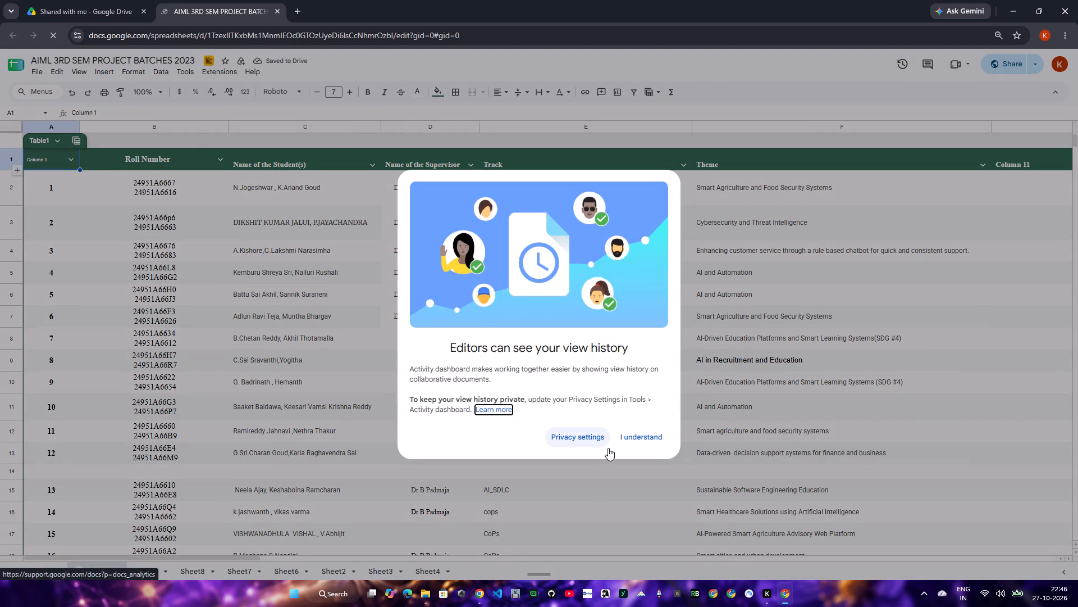
{"action": "left_click", "coordinate": [638, 435]}
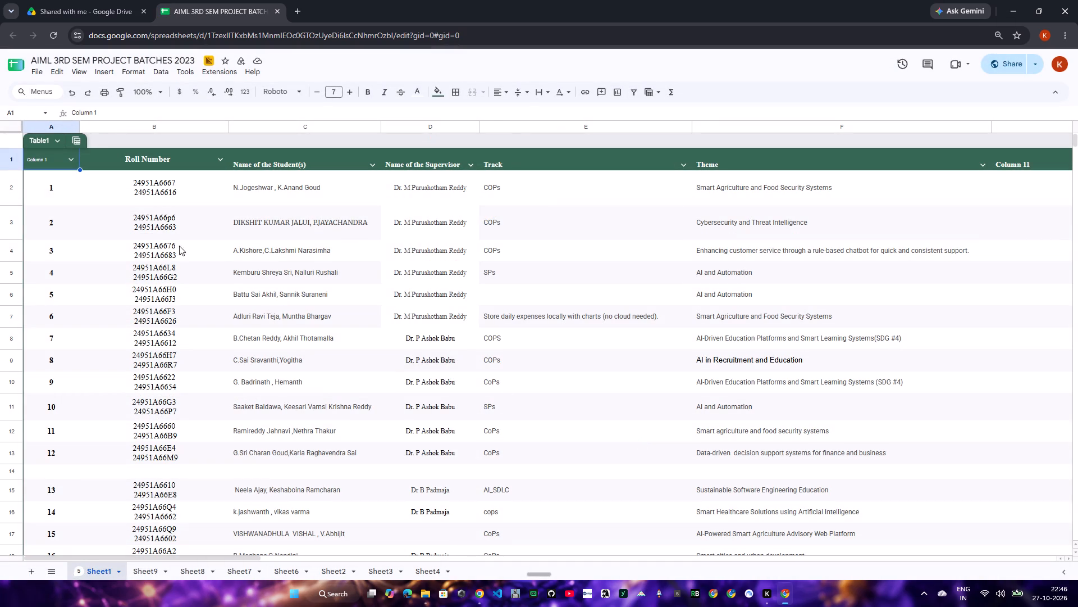
Examine the roll numbers, students, supervisors and tracks of the project batches on Sheet1, down to batch 75.
{"action": "scroll", "coordinate": [165, 237], "scroll_direction": "right", "scroll_amount": 1}
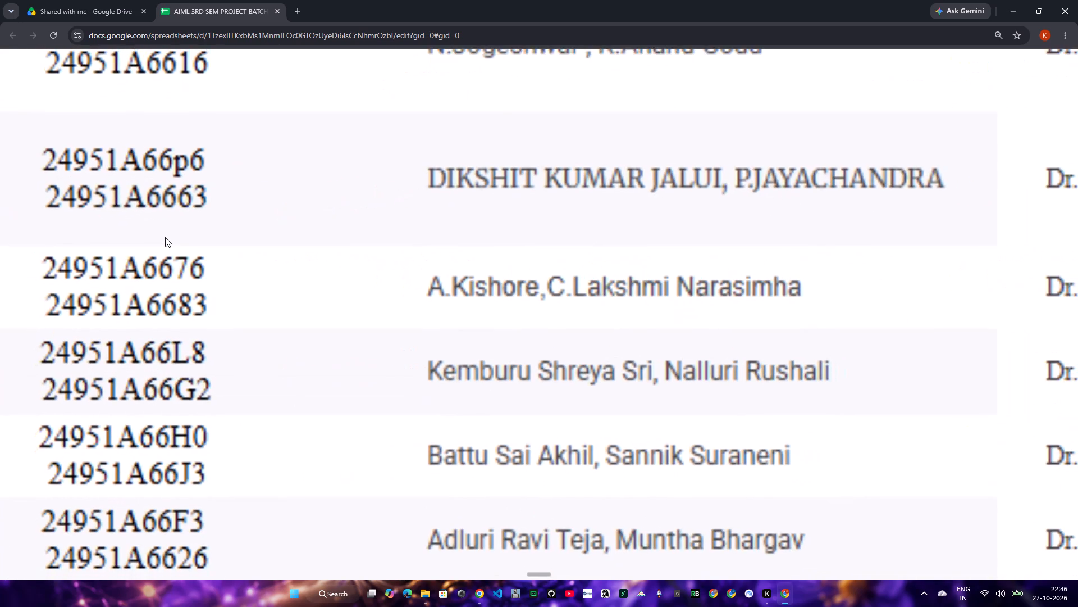
{"action": "scroll", "coordinate": [165, 237], "scroll_direction": "up", "scroll_amount": 2}
{"action": "scroll", "coordinate": [165, 237], "scroll_direction": "right", "scroll_amount": 2}
{"action": "scroll", "coordinate": [165, 237], "scroll_direction": "left", "scroll_amount": 1}
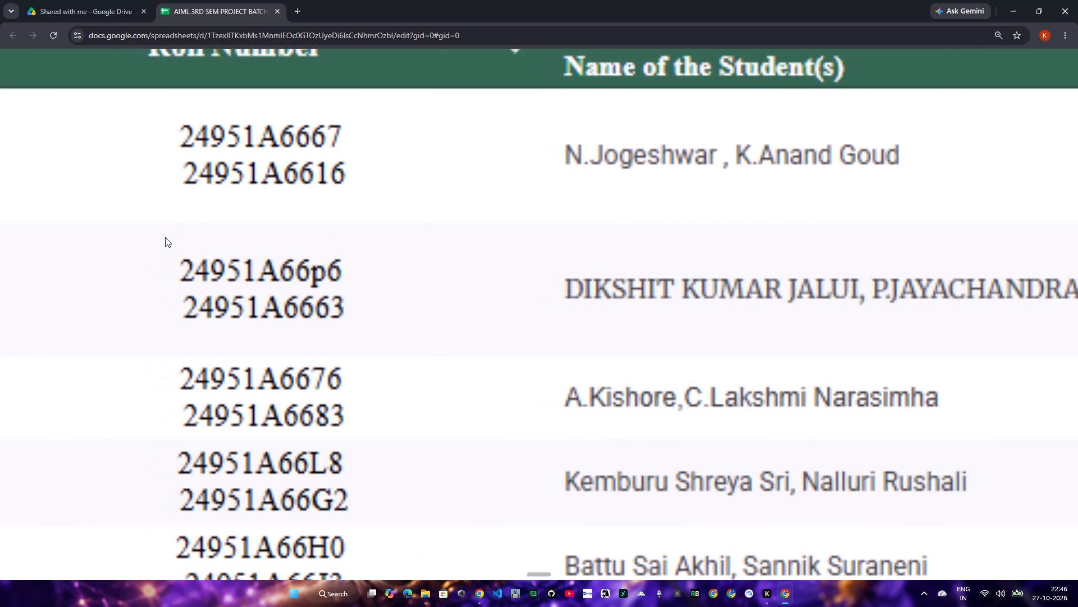
{"action": "scroll", "coordinate": [165, 237], "scroll_direction": "down", "scroll_amount": 3}
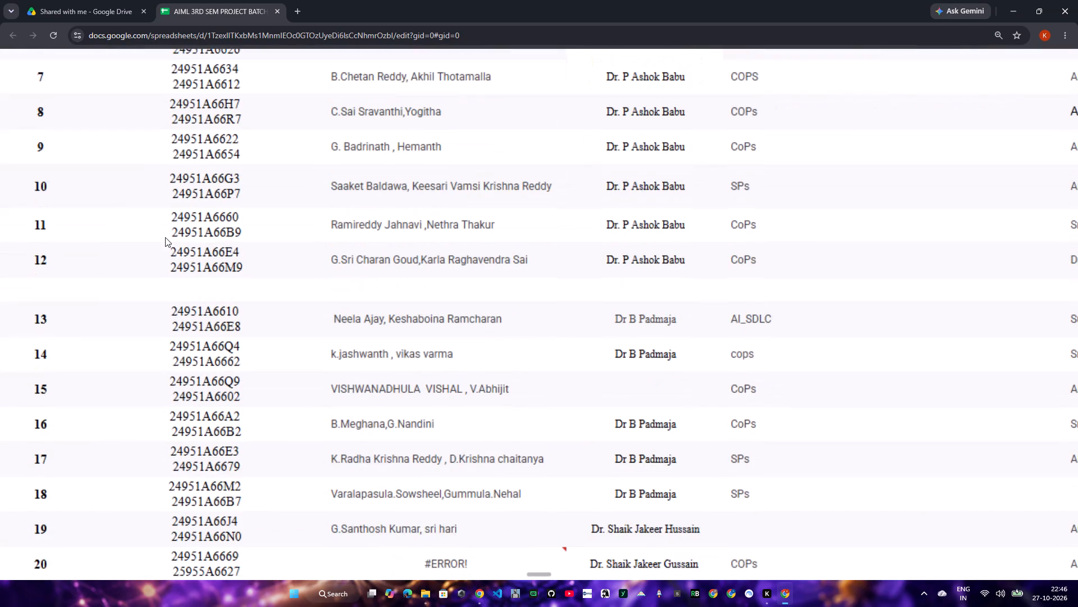
{"action": "scroll", "coordinate": [165, 237], "scroll_direction": "down", "scroll_amount": 6}
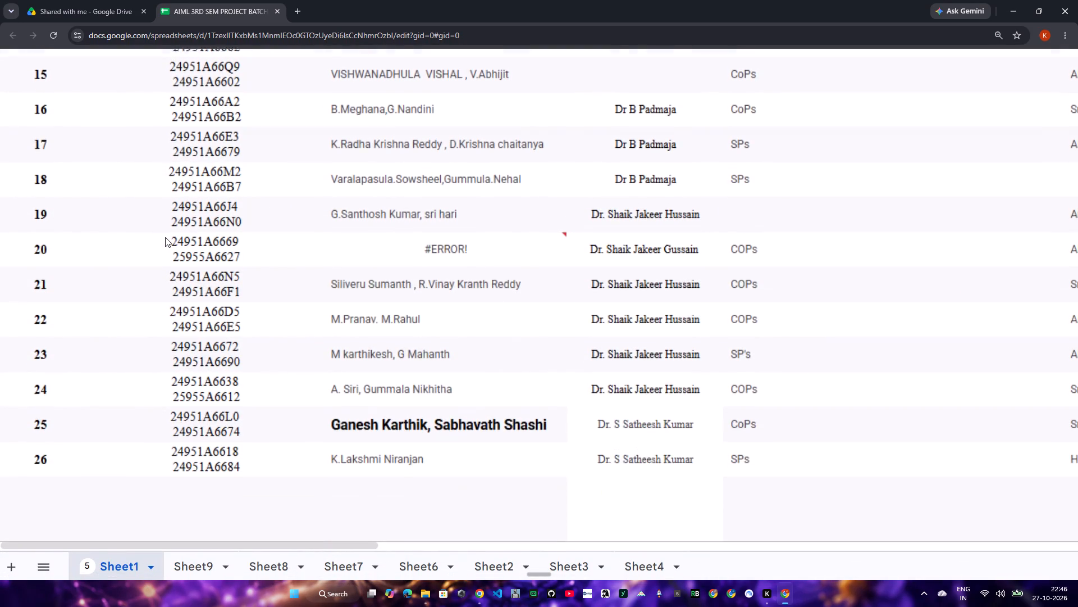
{"action": "scroll", "coordinate": [165, 237], "scroll_direction": "down", "scroll_amount": 5}
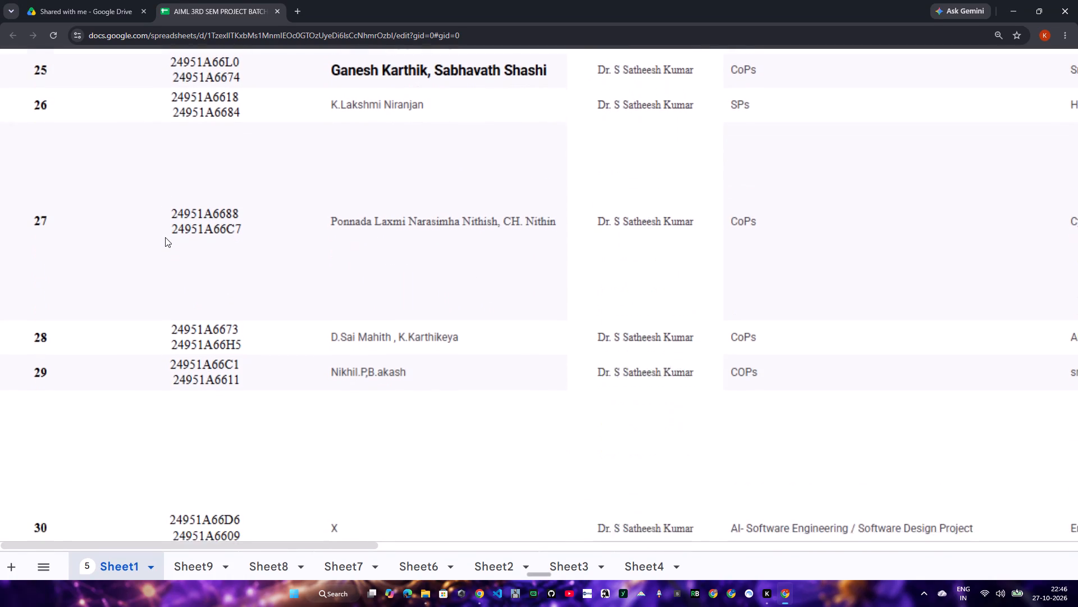
{"action": "scroll", "coordinate": [165, 237], "scroll_direction": "down", "scroll_amount": 5}
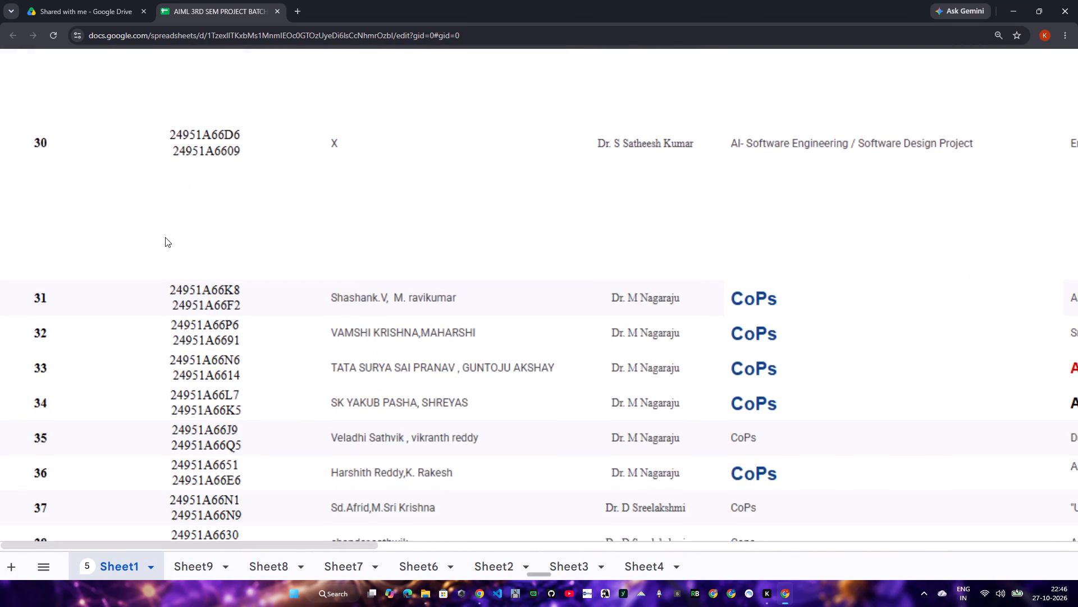
{"action": "scroll", "coordinate": [165, 237], "scroll_direction": "down", "scroll_amount": 5}
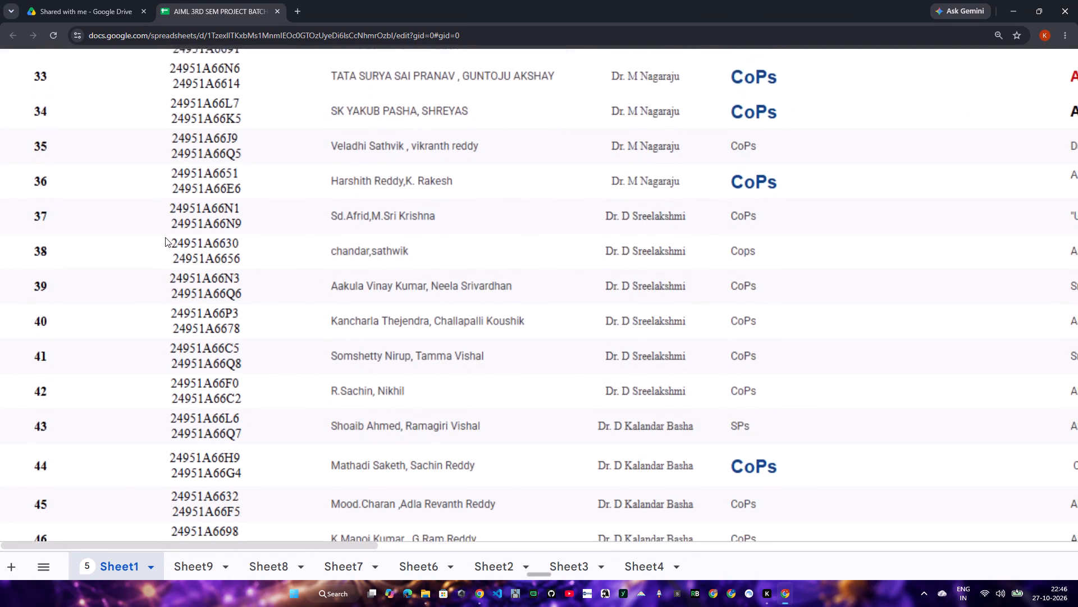
{"action": "scroll", "coordinate": [165, 237], "scroll_direction": "down", "scroll_amount": 3}
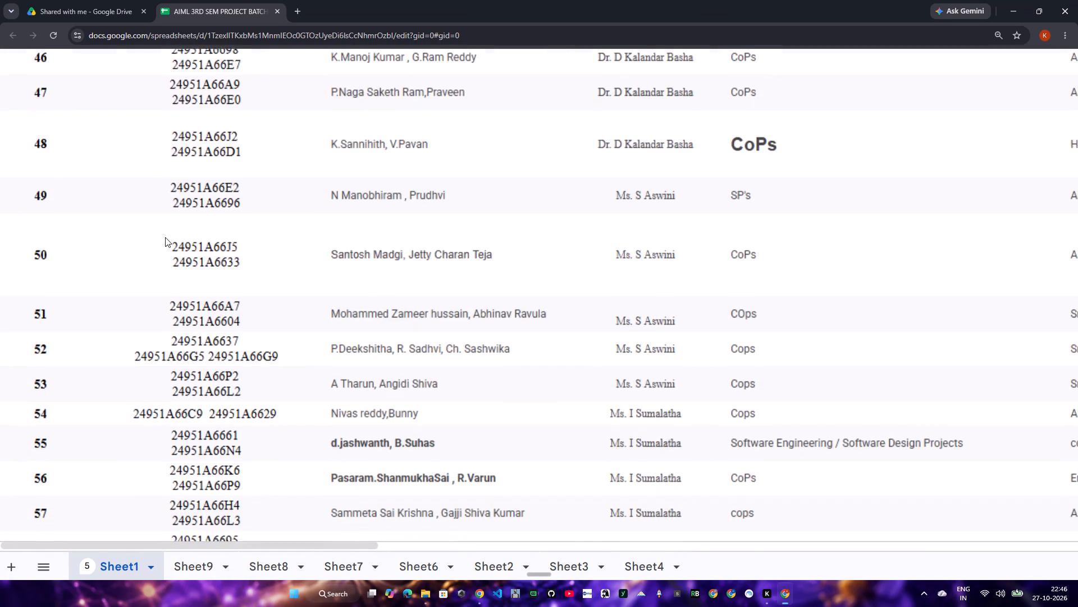
{"action": "scroll", "coordinate": [165, 237], "scroll_direction": "down", "scroll_amount": 3}
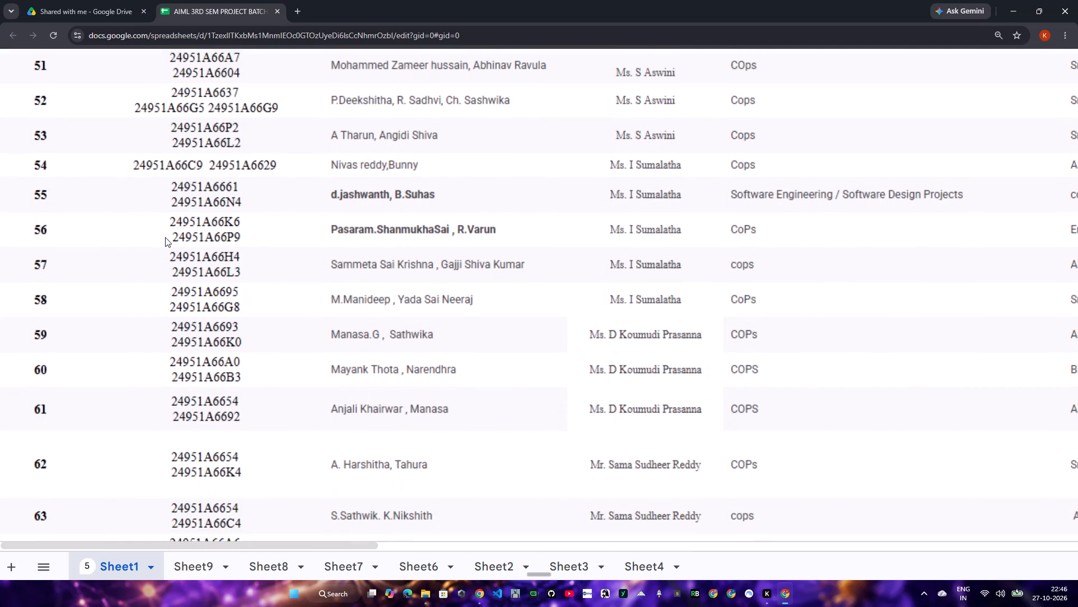
{"action": "scroll", "coordinate": [165, 237], "scroll_direction": "down", "scroll_amount": 4}
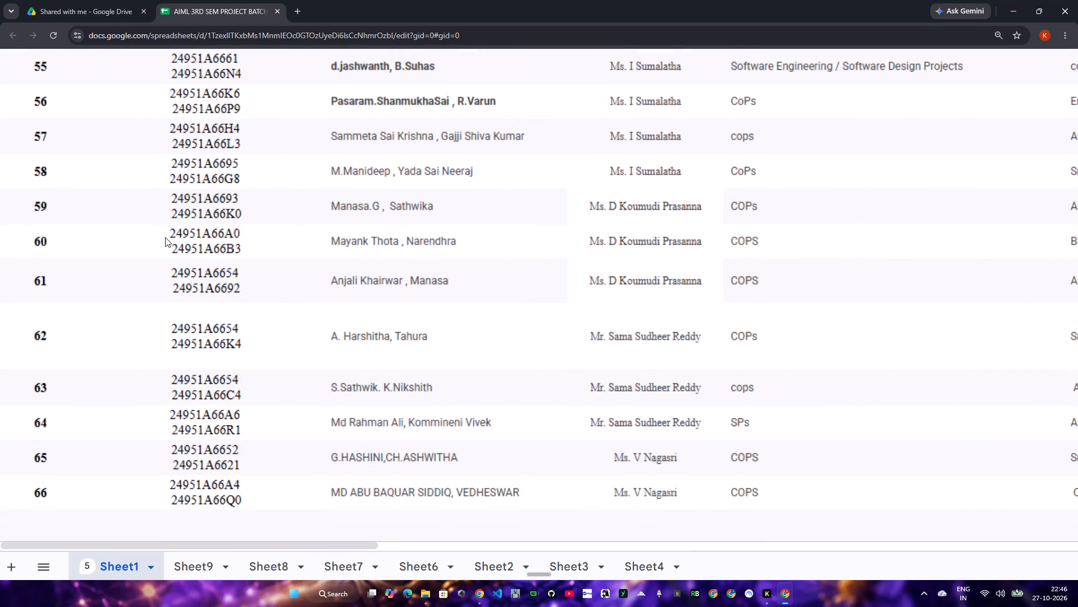
{"action": "scroll", "coordinate": [165, 237], "scroll_direction": "down", "scroll_amount": 2}
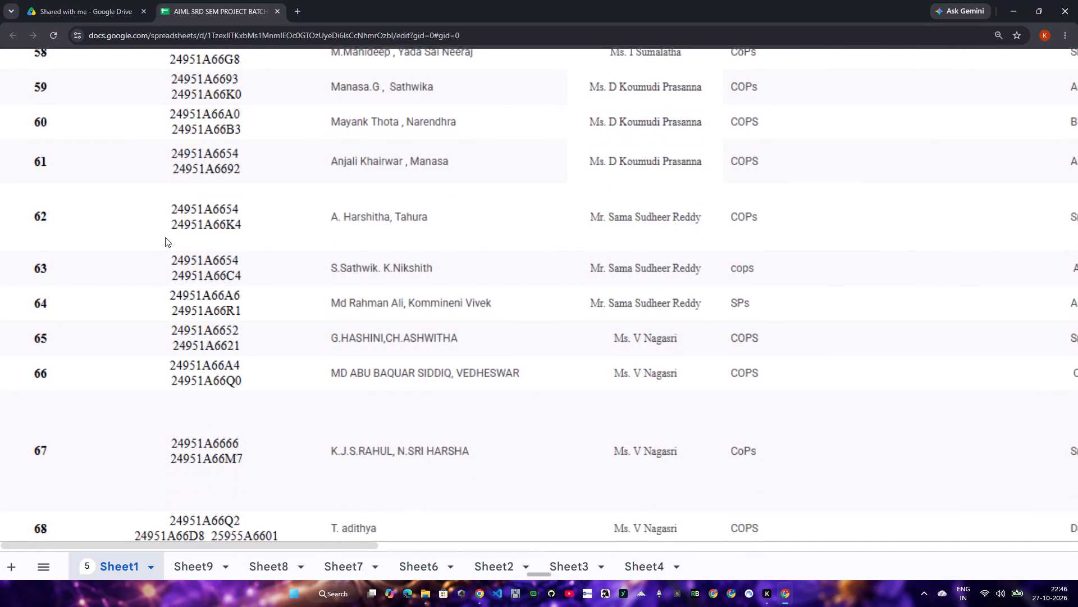
{"action": "scroll", "coordinate": [165, 237], "scroll_direction": "down", "scroll_amount": 4}
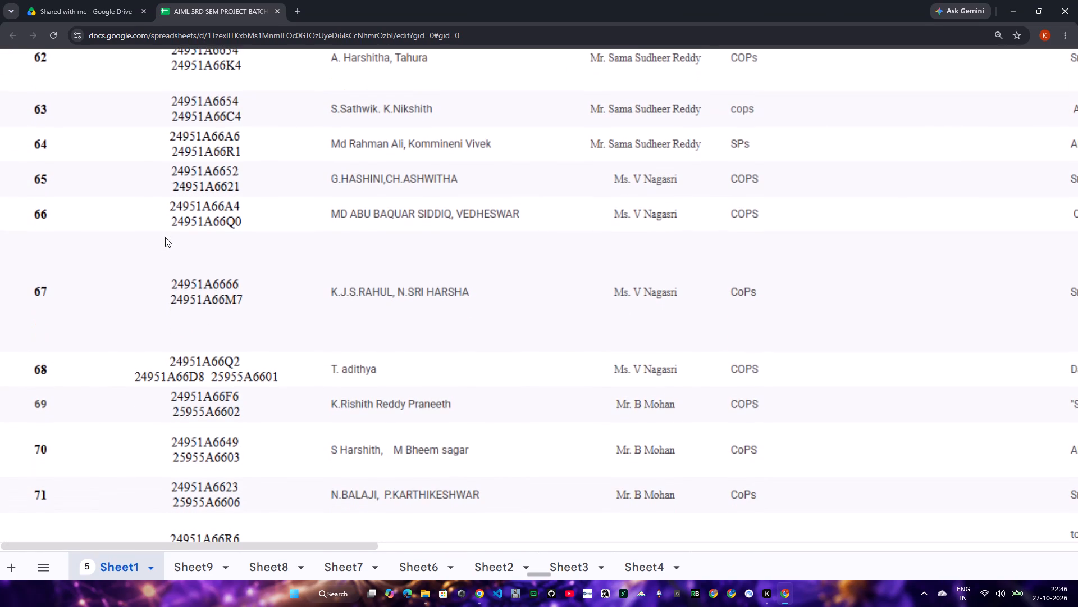
{"action": "scroll", "coordinate": [165, 237], "scroll_direction": "down", "scroll_amount": 1}
{"action": "scroll", "coordinate": [165, 237], "scroll_direction": "up", "scroll_amount": 1}
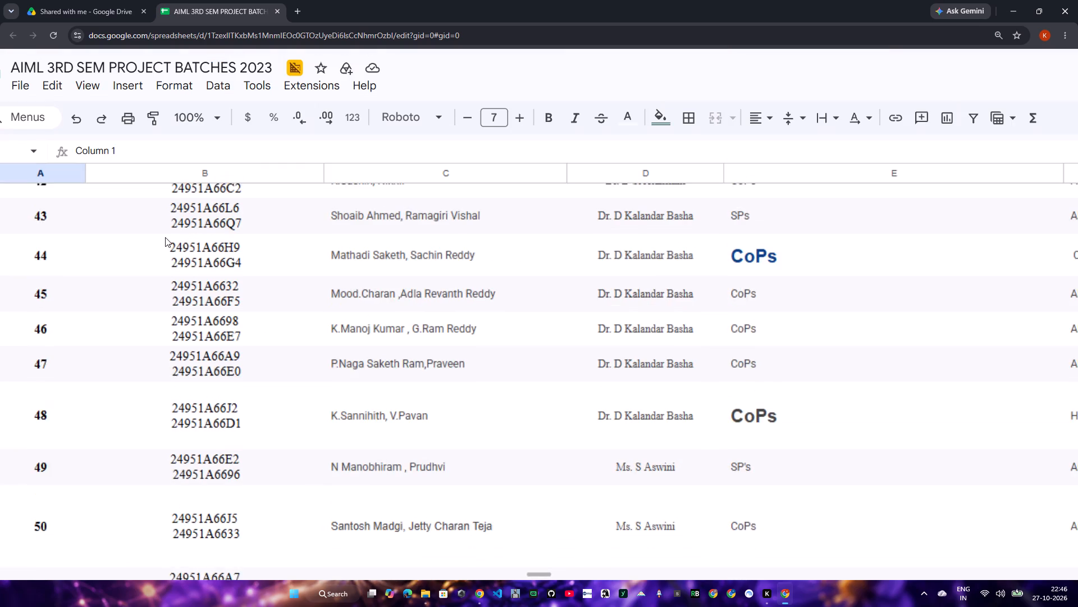
{"action": "scroll", "coordinate": [165, 237], "scroll_direction": "down", "scroll_amount": 6}
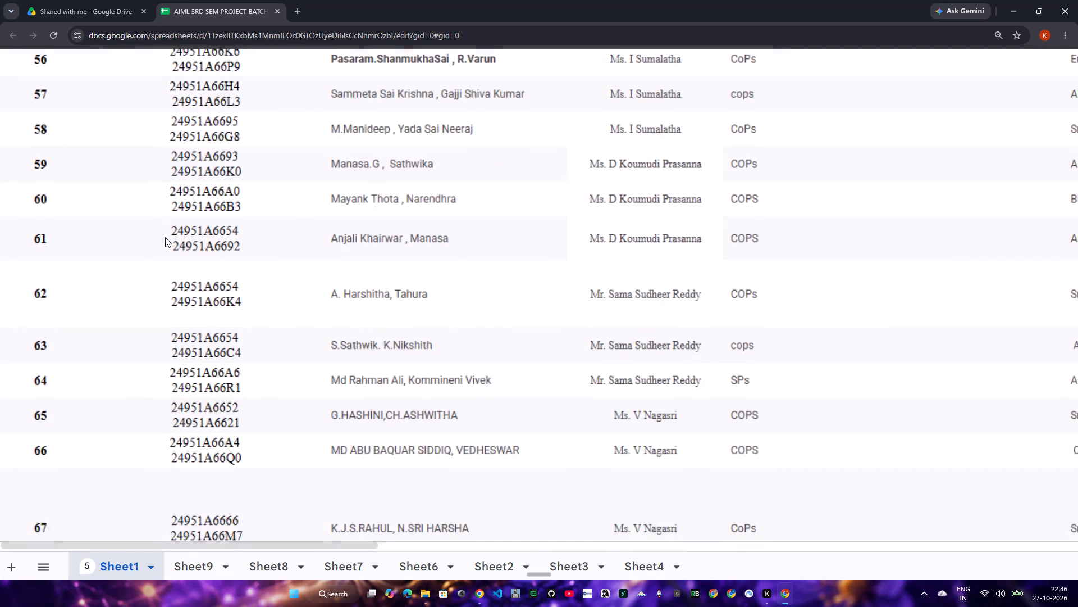
{"action": "scroll", "coordinate": [165, 237], "scroll_direction": "down", "scroll_amount": 9}
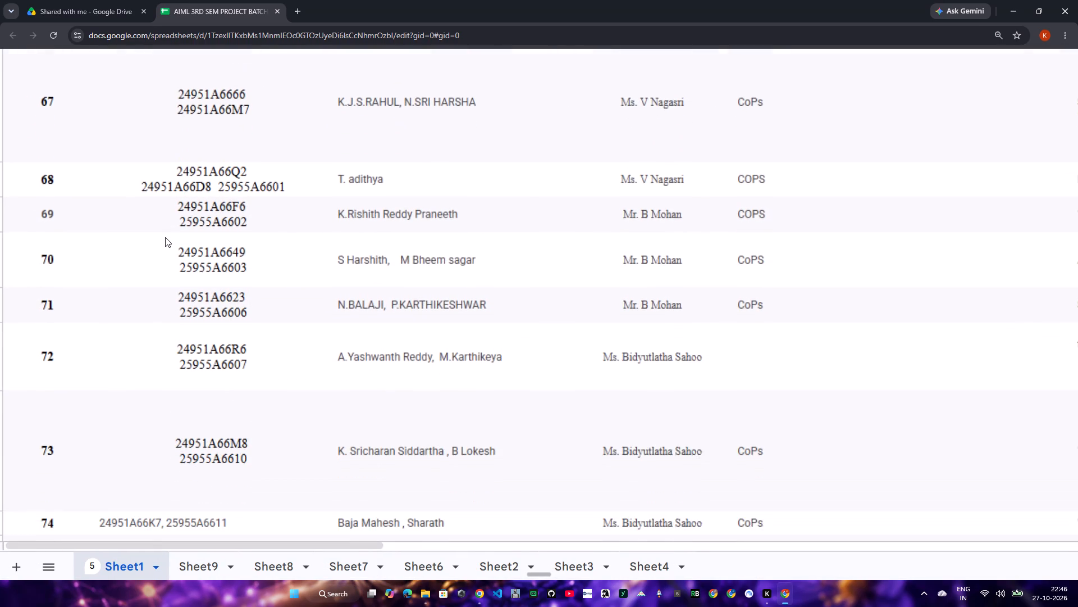
{"action": "scroll", "coordinate": [165, 237], "scroll_direction": "down", "scroll_amount": 3}
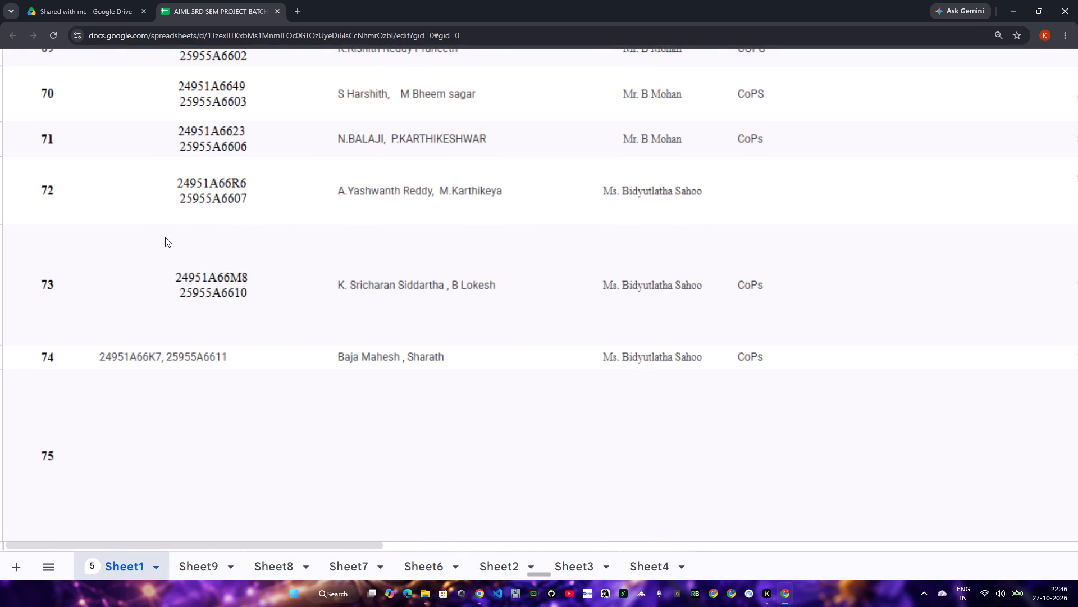
{"action": "scroll", "coordinate": [165, 237], "scroll_direction": "down", "scroll_amount": 1}
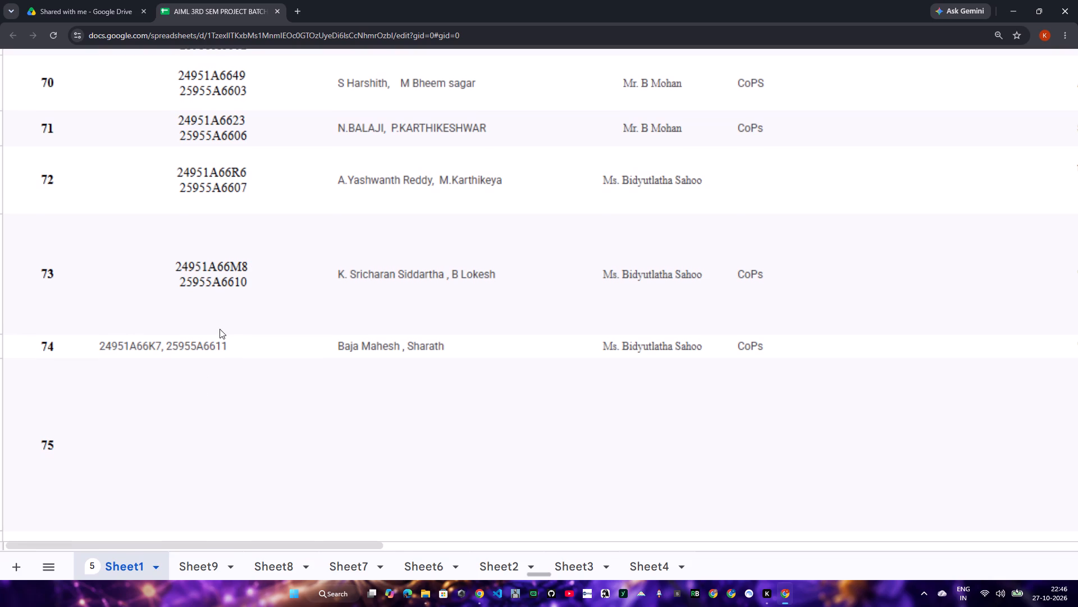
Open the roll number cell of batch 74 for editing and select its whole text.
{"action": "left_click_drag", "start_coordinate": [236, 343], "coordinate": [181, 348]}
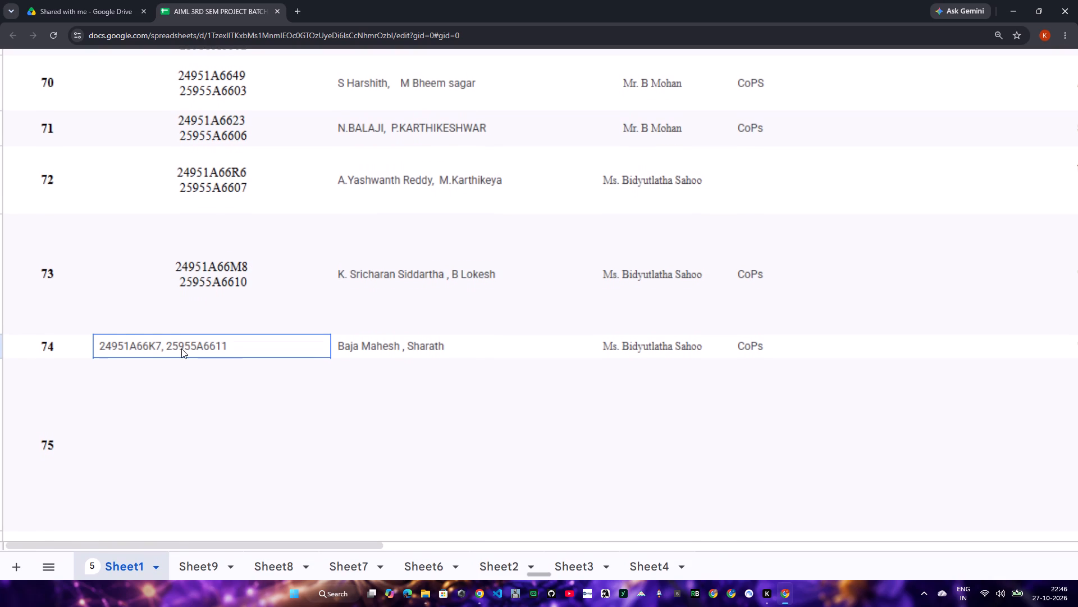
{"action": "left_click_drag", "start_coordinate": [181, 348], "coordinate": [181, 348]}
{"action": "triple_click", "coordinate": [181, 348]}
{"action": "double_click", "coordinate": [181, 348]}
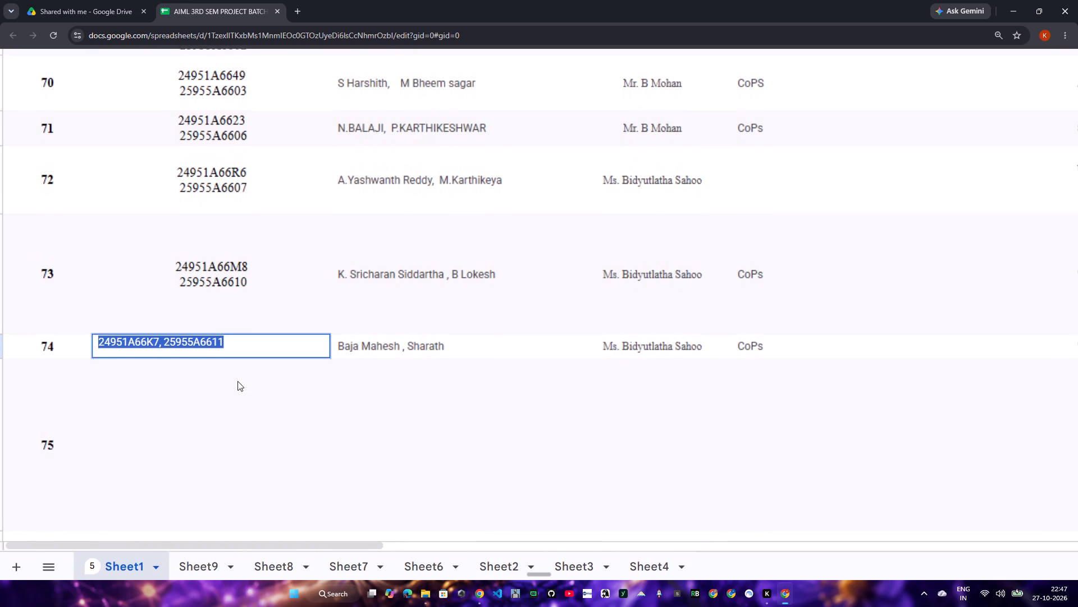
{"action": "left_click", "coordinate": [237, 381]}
Delete the last four characters of the second roll number in batch 70's cell, B72.
{"action": "double_click", "coordinate": [302, 386]}
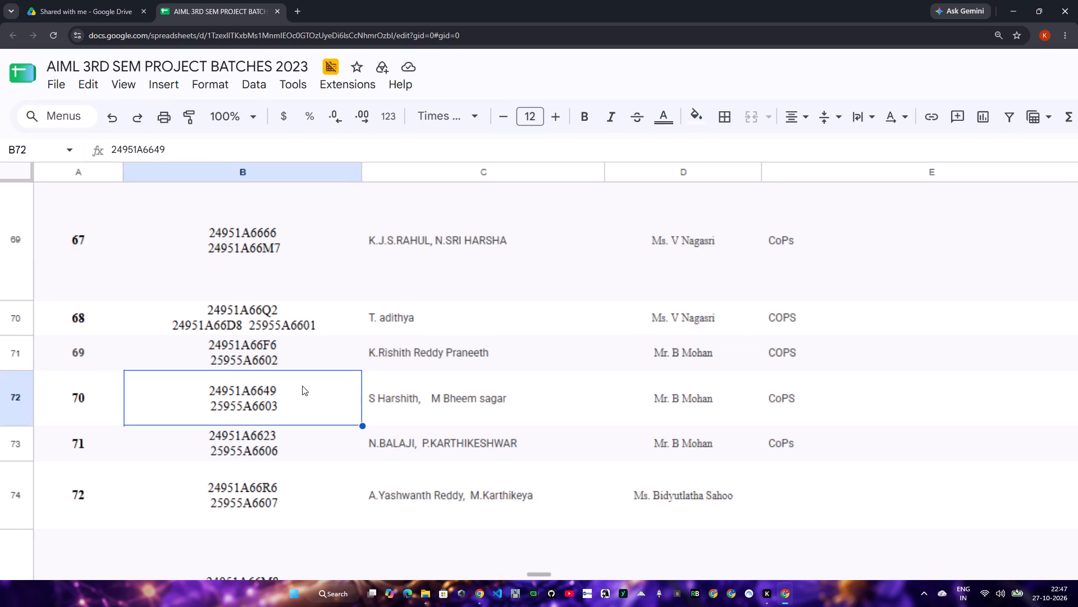
{"action": "key", "text": "BackSpace"}
{"action": "key", "text": "BackSpace"}
{"action": "key", "text": "BackSpace"}
{"action": "key", "text": "BackSpace"}
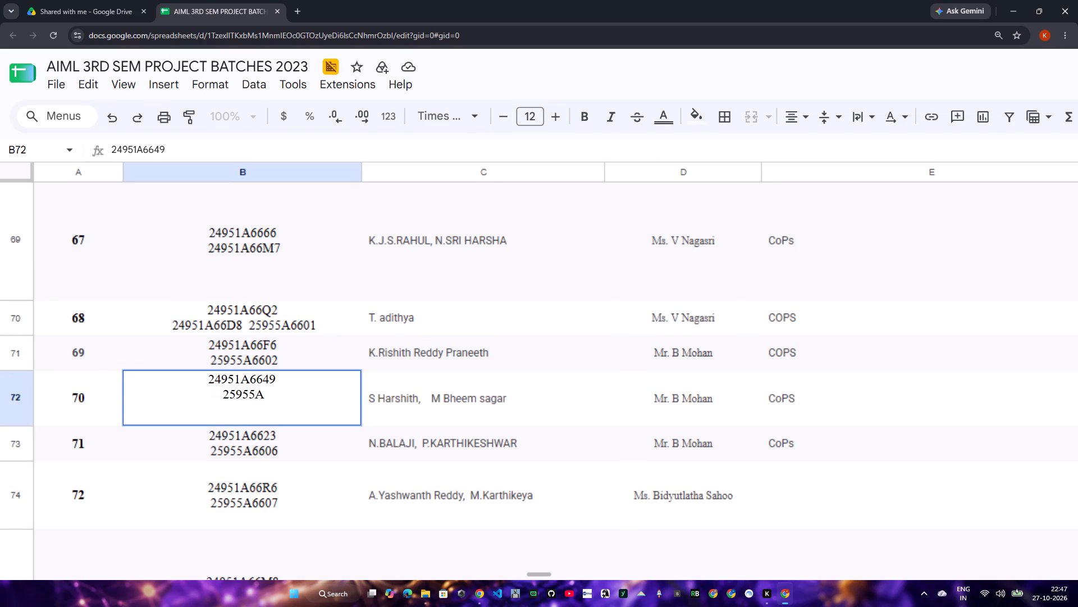
{"action": "left_click", "coordinate": [337, 279]}
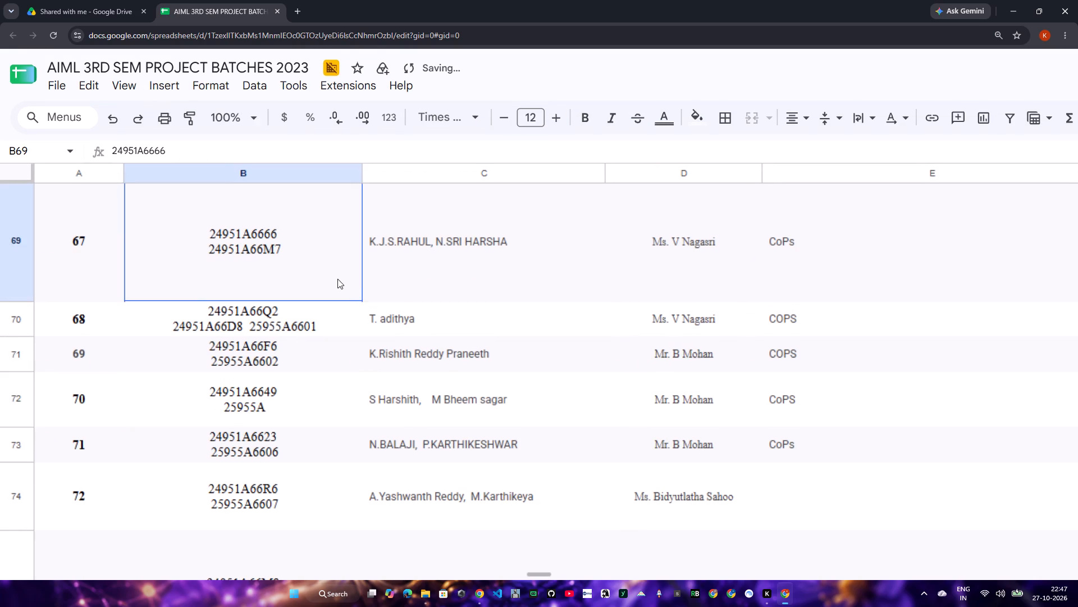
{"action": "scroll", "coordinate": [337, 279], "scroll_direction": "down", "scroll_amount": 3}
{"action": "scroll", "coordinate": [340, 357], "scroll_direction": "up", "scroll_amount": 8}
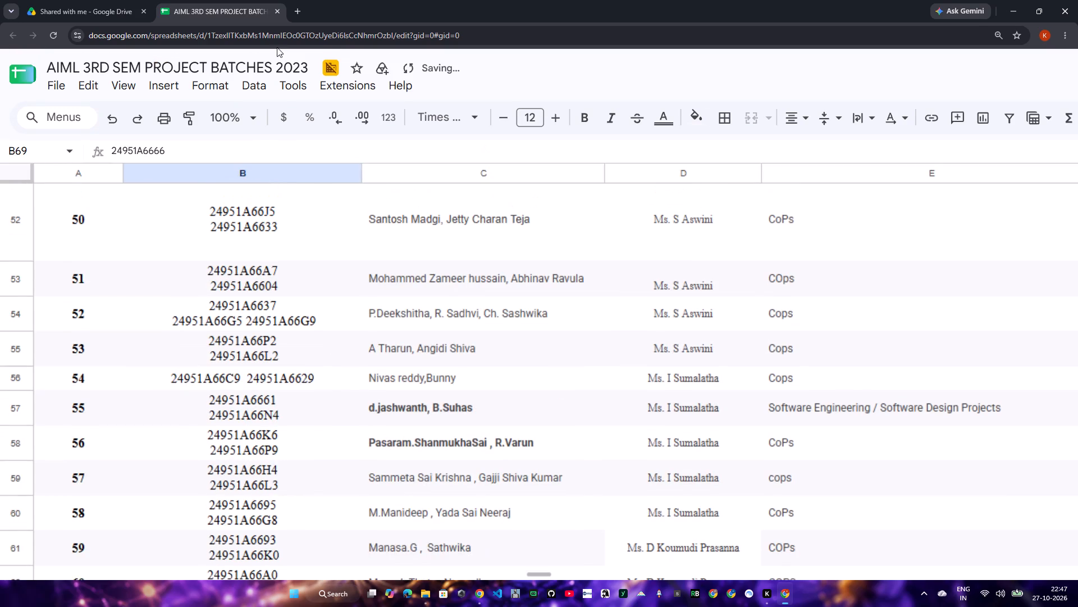
Open the spreadsheet's external sharing notice and acknowledge it.
{"action": "left_click", "coordinate": [331, 62]}
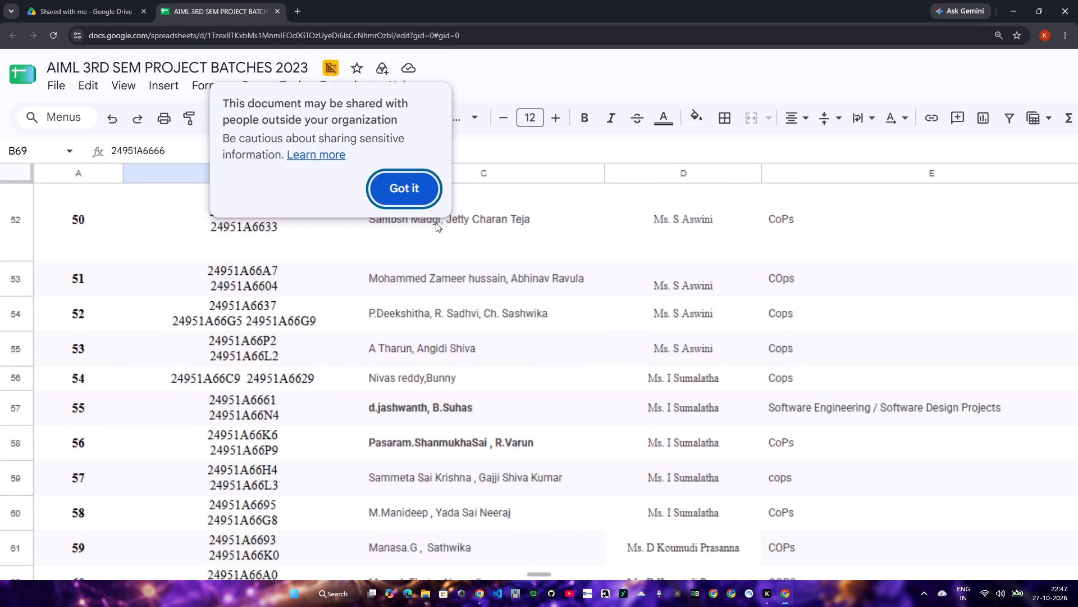
{"action": "left_click", "coordinate": [401, 189]}
Examine the remaining project batches on Sheet1 down to the last filled rows.
{"action": "scroll", "coordinate": [401, 189], "scroll_direction": "down", "scroll_amount": 6}
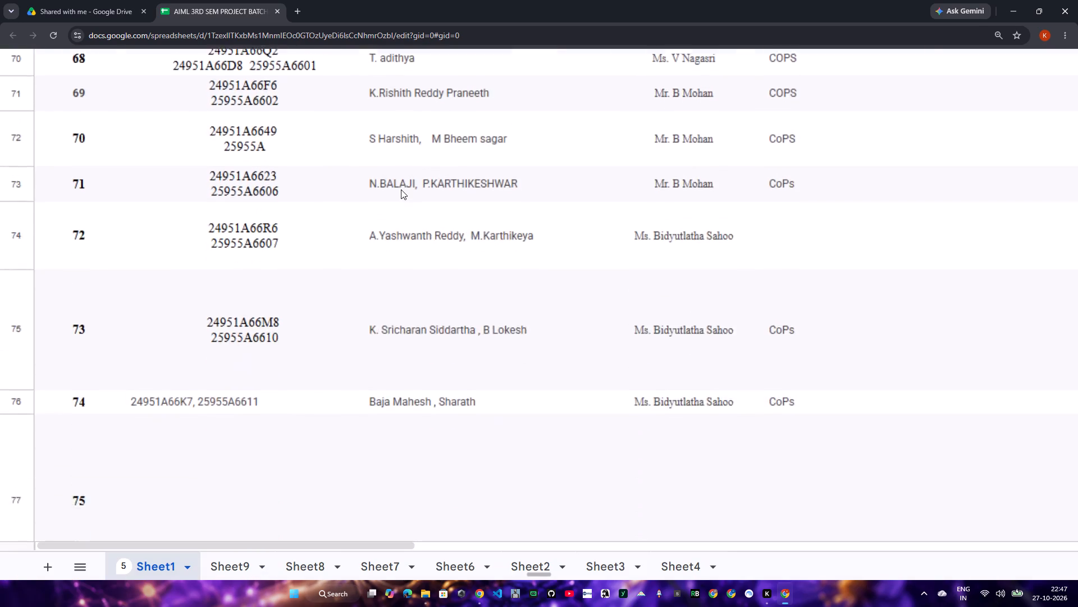
{"action": "scroll", "coordinate": [401, 189], "scroll_direction": "down", "scroll_amount": 13}
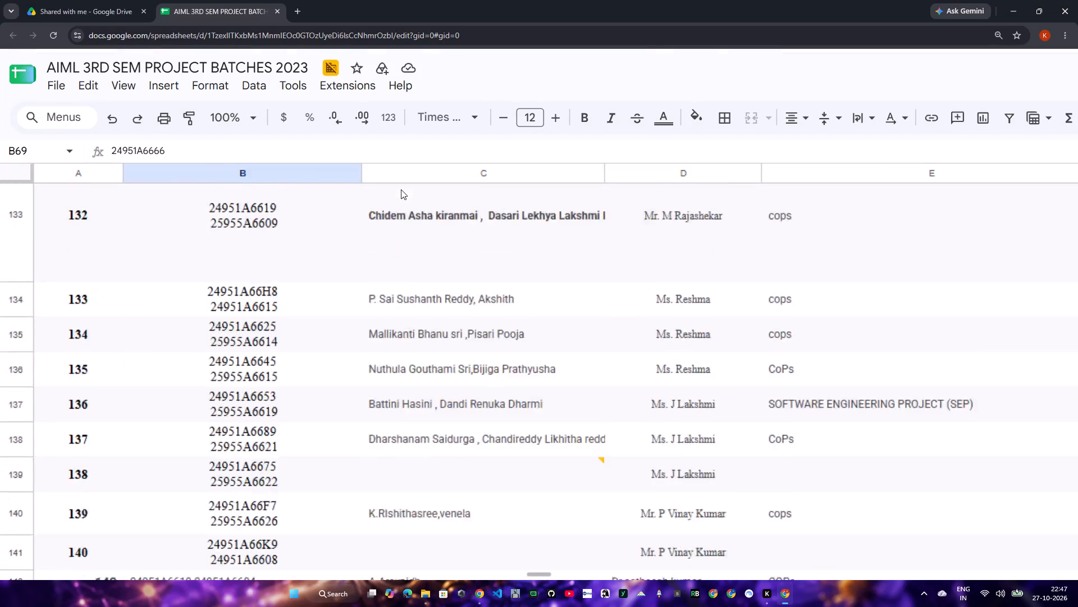
{"action": "scroll", "coordinate": [401, 189], "scroll_direction": "down", "scroll_amount": 7}
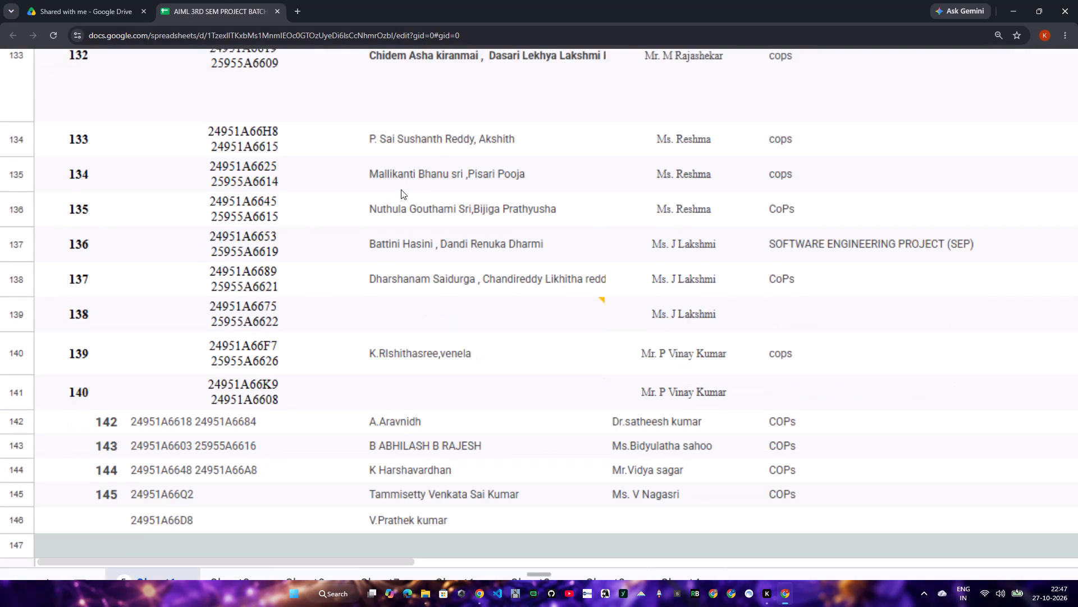
{"action": "scroll", "coordinate": [401, 189], "scroll_direction": "down", "scroll_amount": 1}
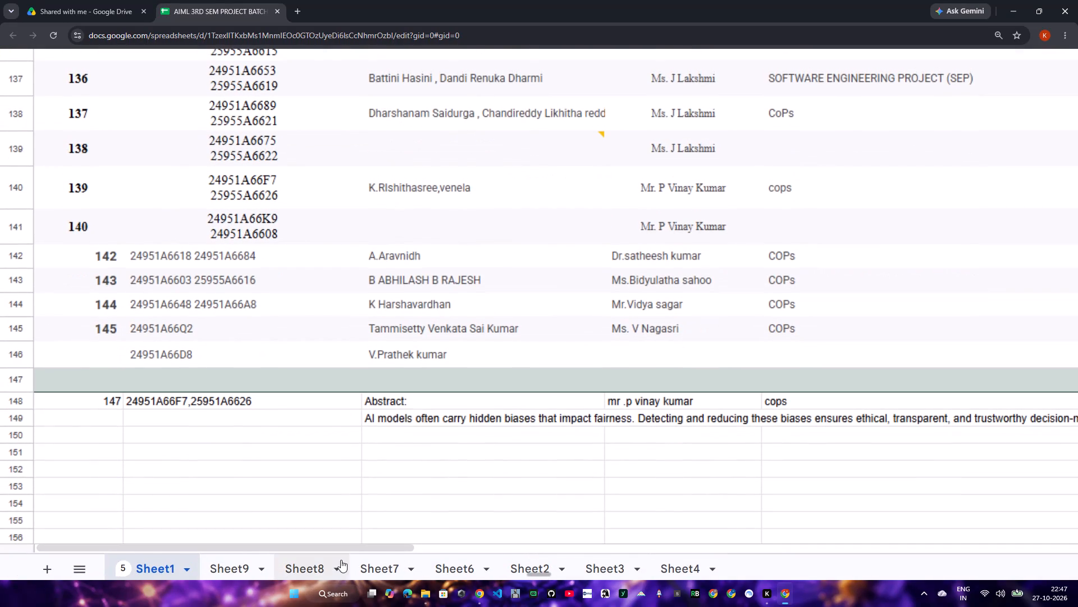
Open Sheet9 and look through its rows for content.
{"action": "left_click", "coordinate": [243, 570]}
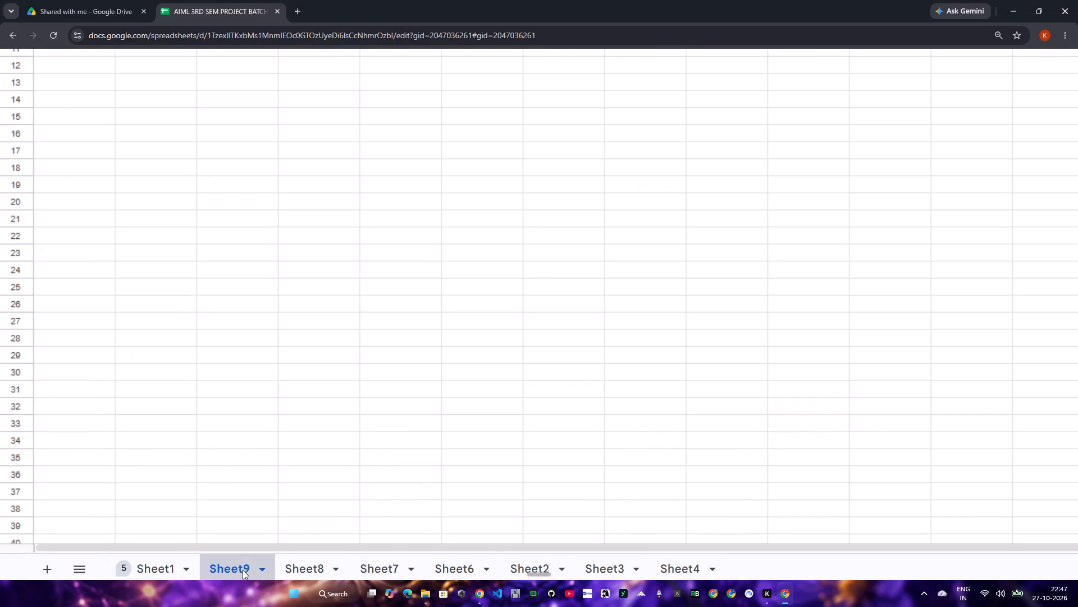
{"action": "scroll", "coordinate": [282, 213], "scroll_direction": "up", "scroll_amount": 8}
{"action": "scroll", "coordinate": [267, 211], "scroll_direction": "down", "scroll_amount": 2}
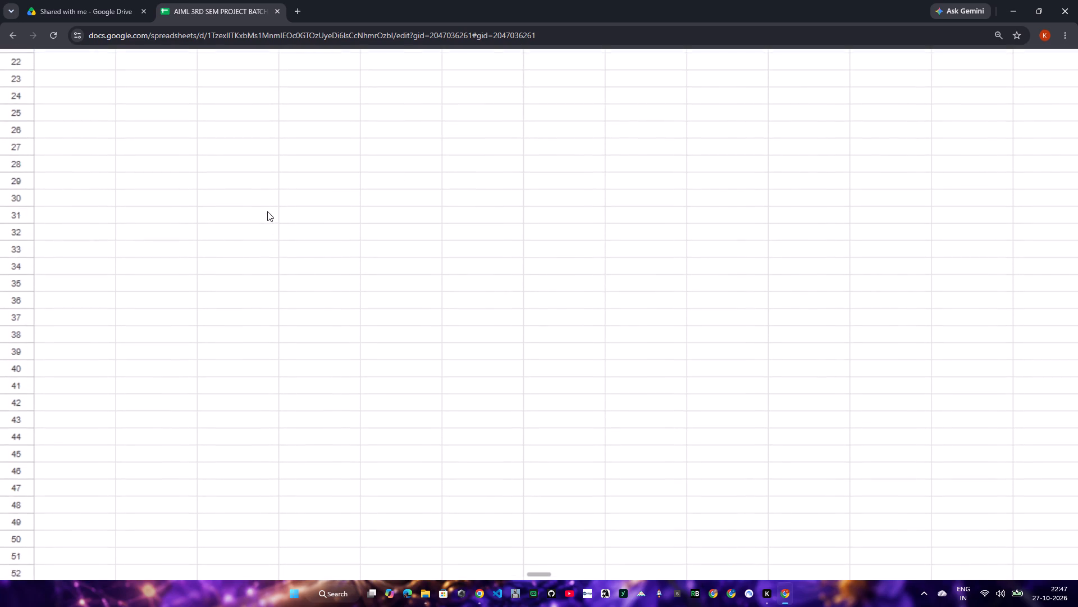
{"action": "scroll", "coordinate": [267, 211], "scroll_direction": "down", "scroll_amount": 3}
{"action": "scroll", "coordinate": [290, 460], "scroll_direction": "down", "scroll_amount": 1}
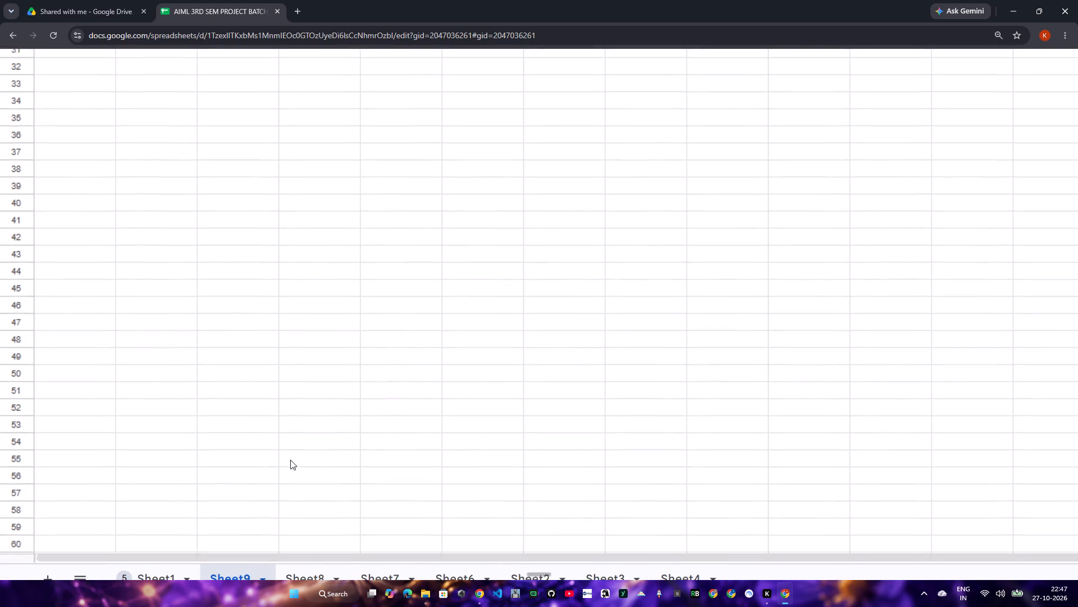
{"action": "scroll", "coordinate": [290, 460], "scroll_direction": "down", "scroll_amount": 1}
Open Sheet8 and move it to just after Sheet7 in the sheet order.
{"action": "left_click", "coordinate": [307, 564]}
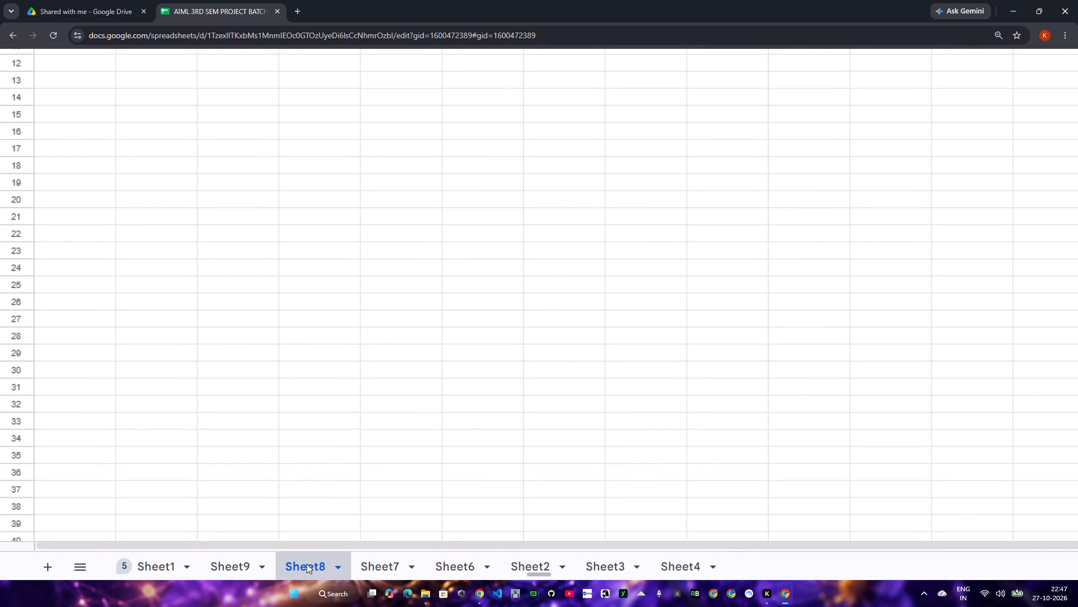
{"action": "left_click_drag", "start_coordinate": [307, 564], "coordinate": [376, 565]}
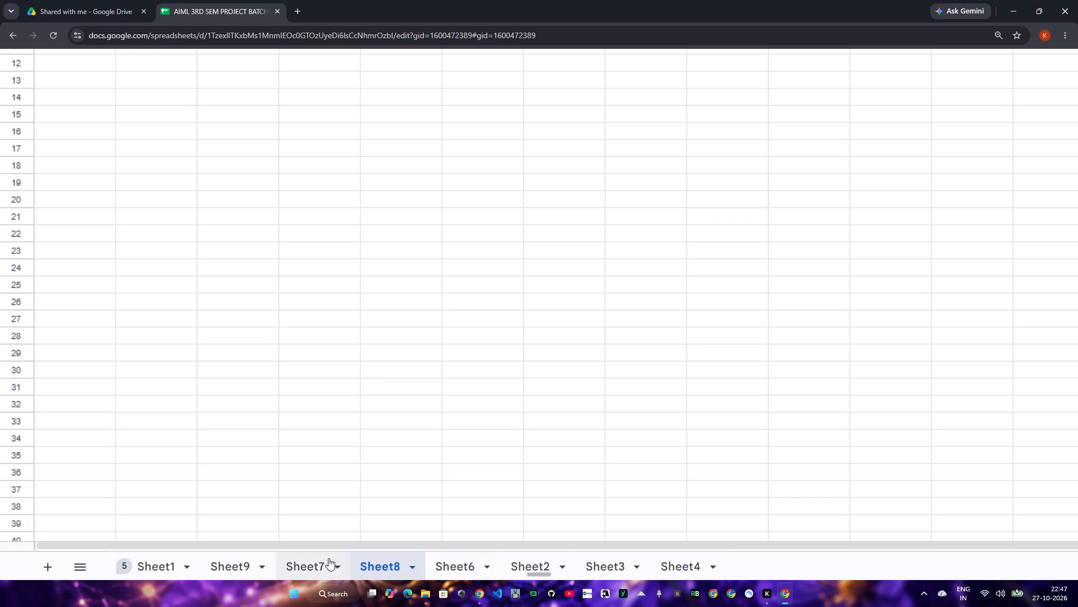
Check Sheet7, Sheet6, Sheet2 and Sheet3 one after another for content.
{"action": "left_click", "coordinate": [330, 558]}
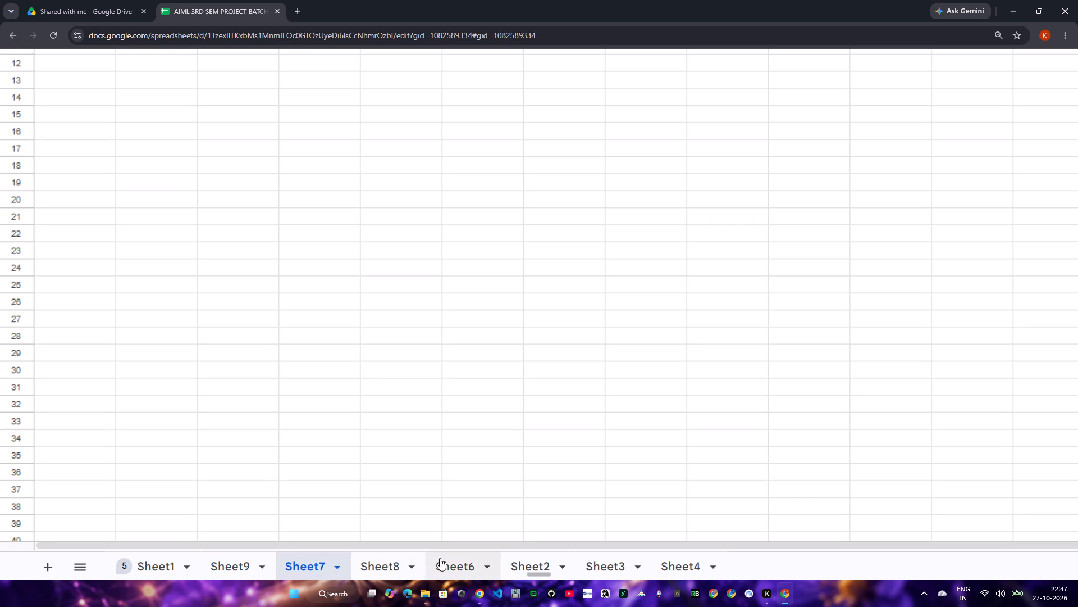
{"action": "left_click", "coordinate": [440, 558]}
{"action": "scroll", "coordinate": [396, 440], "scroll_direction": "up", "scroll_amount": 4}
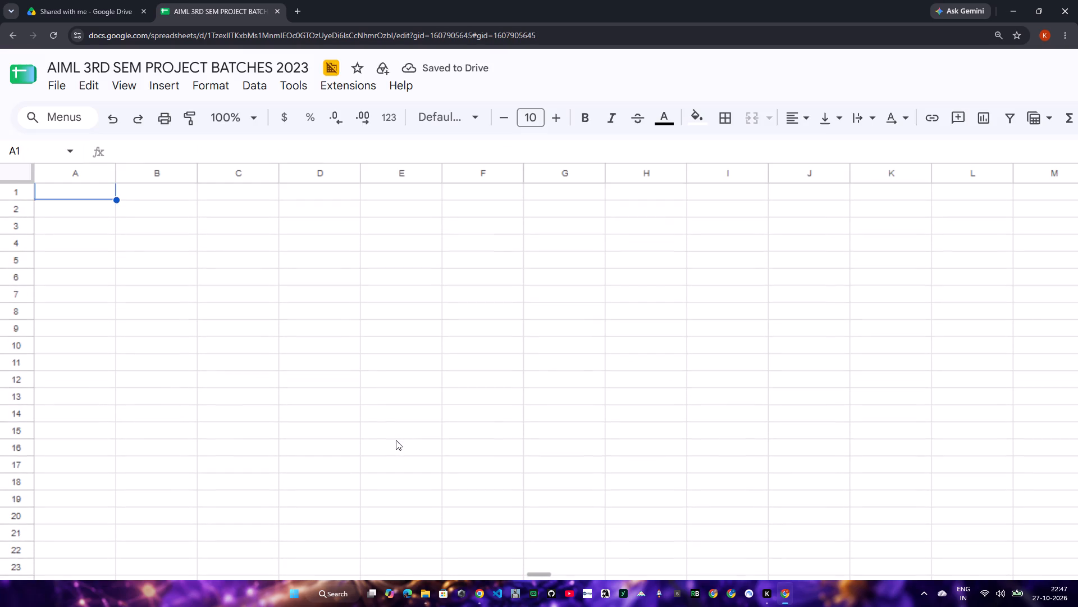
{"action": "scroll", "coordinate": [396, 440], "scroll_direction": "down", "scroll_amount": 5}
{"action": "left_click", "coordinate": [531, 564]}
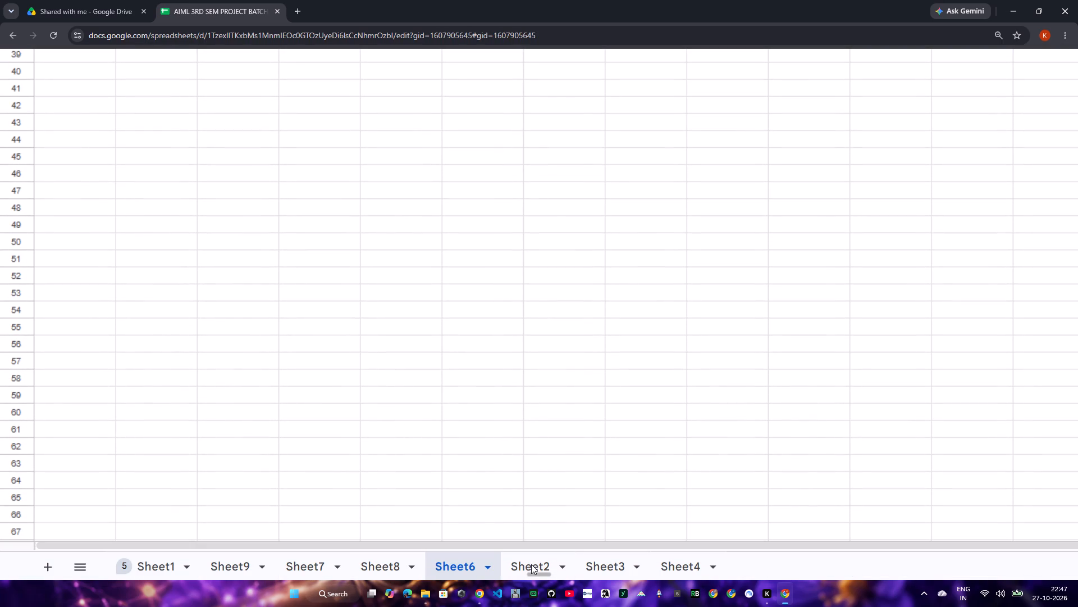
{"action": "left_click", "coordinate": [541, 561]}
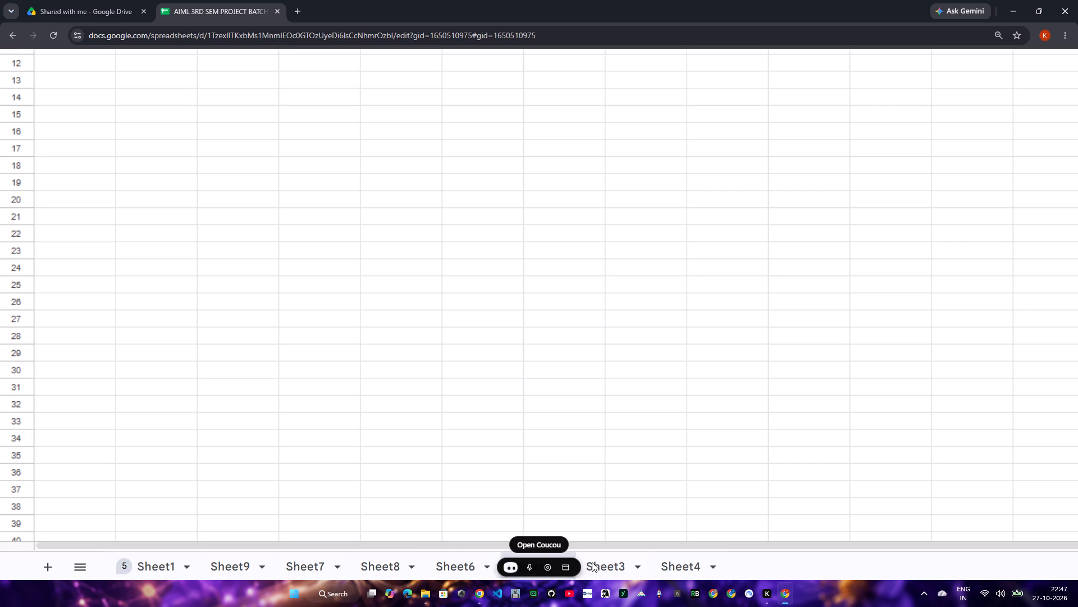
{"action": "left_click", "coordinate": [609, 565]}
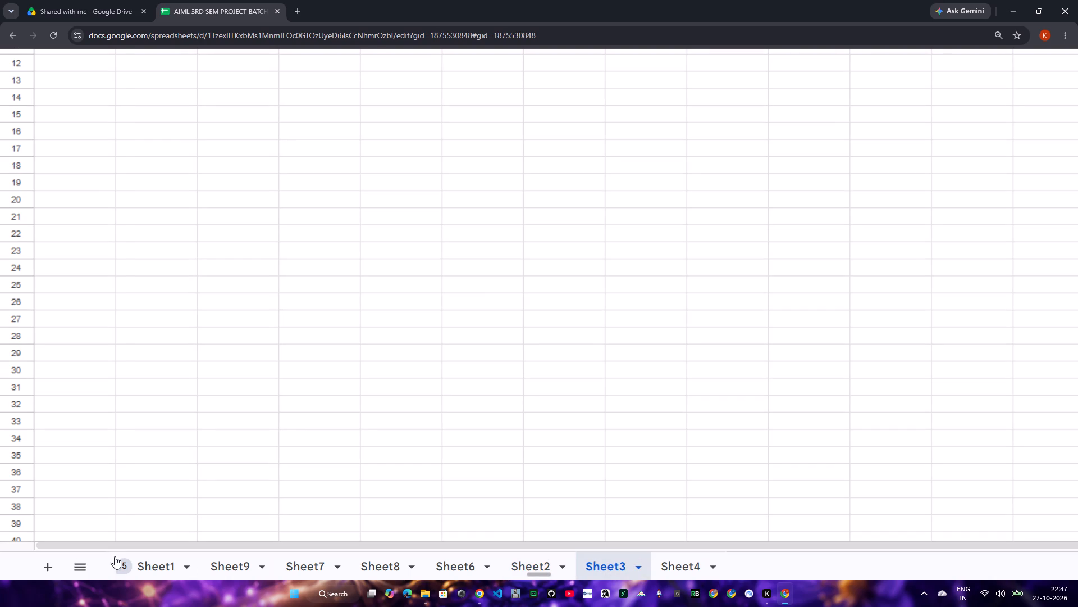
Return to Sheet1 and open batch 134's roll number cell, B135, for editing.
{"action": "left_click", "coordinate": [140, 565]}
{"action": "scroll", "coordinate": [259, 370], "scroll_direction": "up", "scroll_amount": 1}
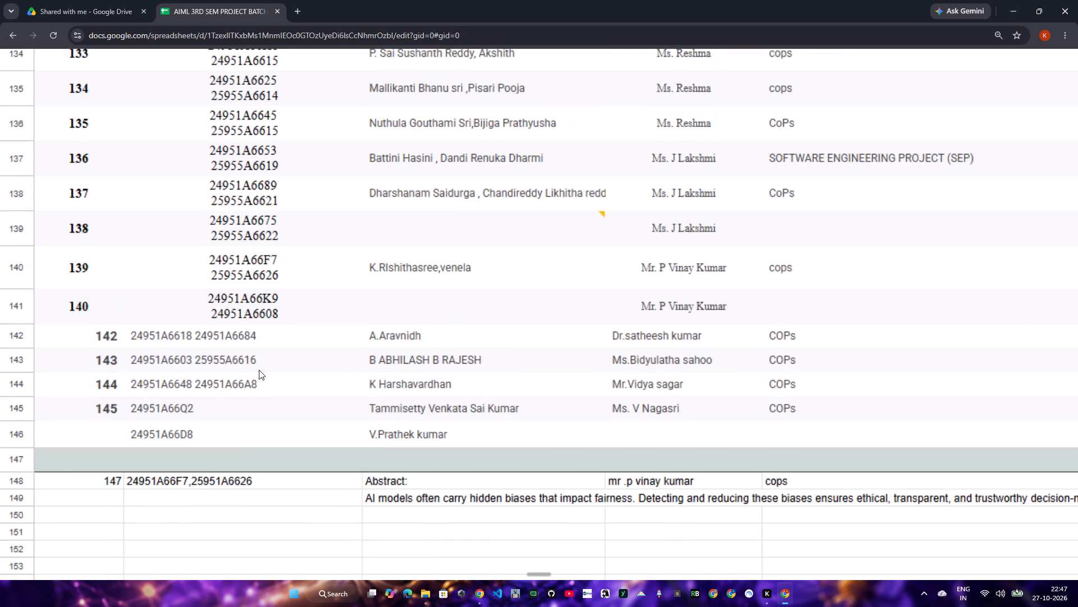
{"action": "scroll", "coordinate": [259, 370], "scroll_direction": "up", "scroll_amount": 1}
{"action": "left_click", "coordinate": [259, 370]}
{"action": "triple_click", "coordinate": [259, 370]}
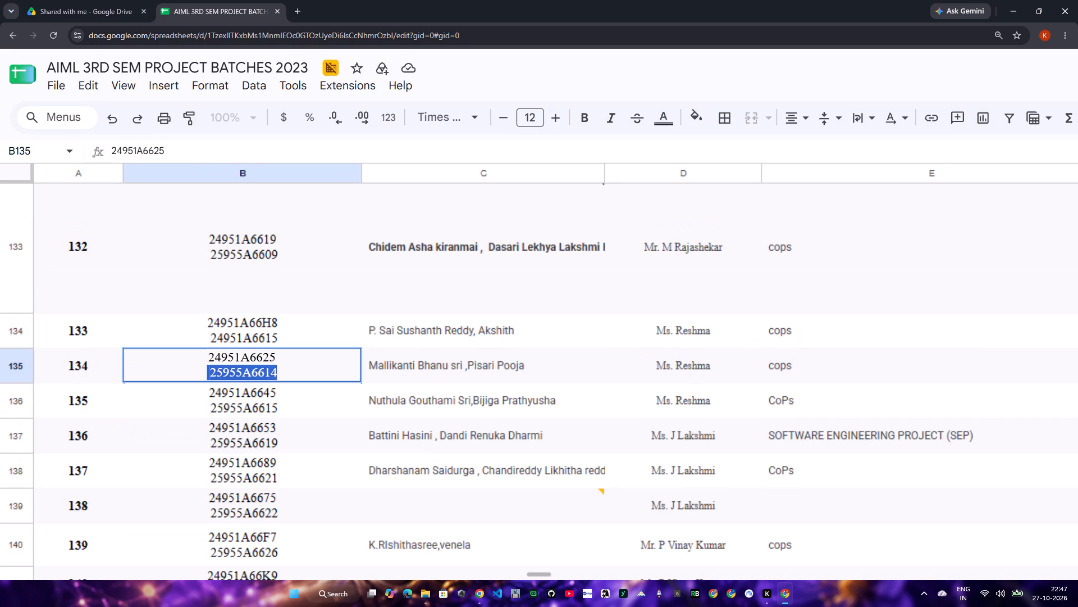
{"action": "left_click", "coordinate": [259, 370]}
{"action": "scroll", "coordinate": [259, 370], "scroll_direction": "down", "scroll_amount": 5}
{"action": "scroll", "coordinate": [259, 370], "scroll_direction": "up", "scroll_amount": 3}
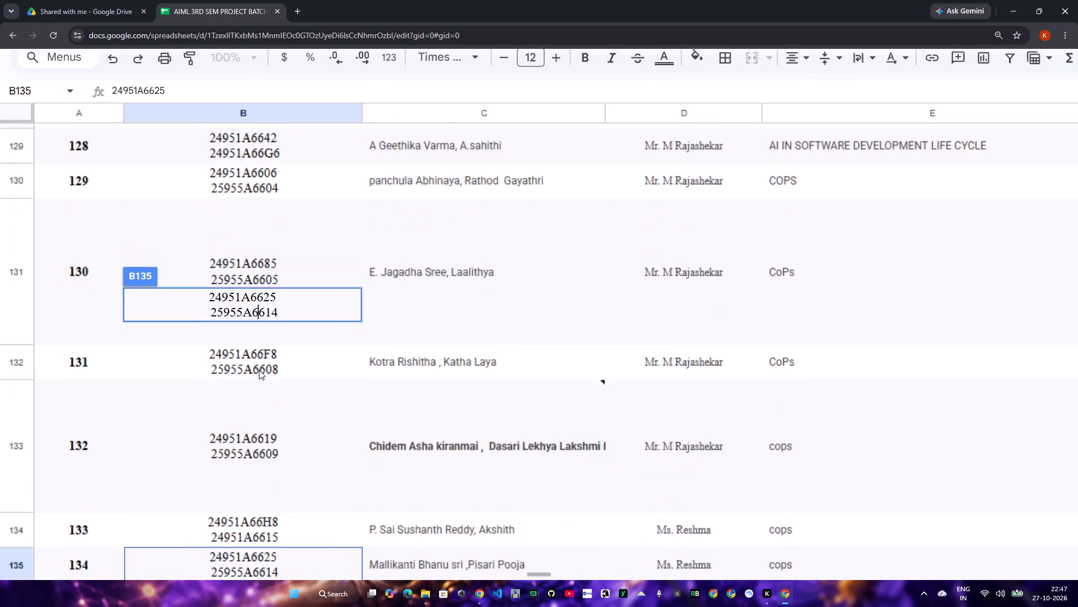
{"action": "key", "text": "ctrl+f"}
{"action": "key", "text": "p"}
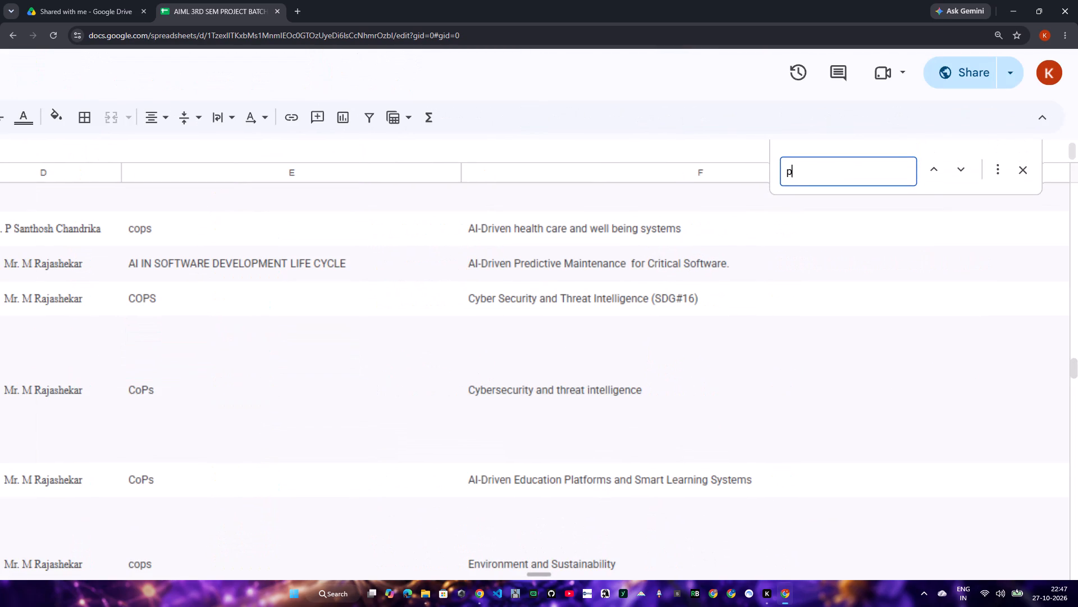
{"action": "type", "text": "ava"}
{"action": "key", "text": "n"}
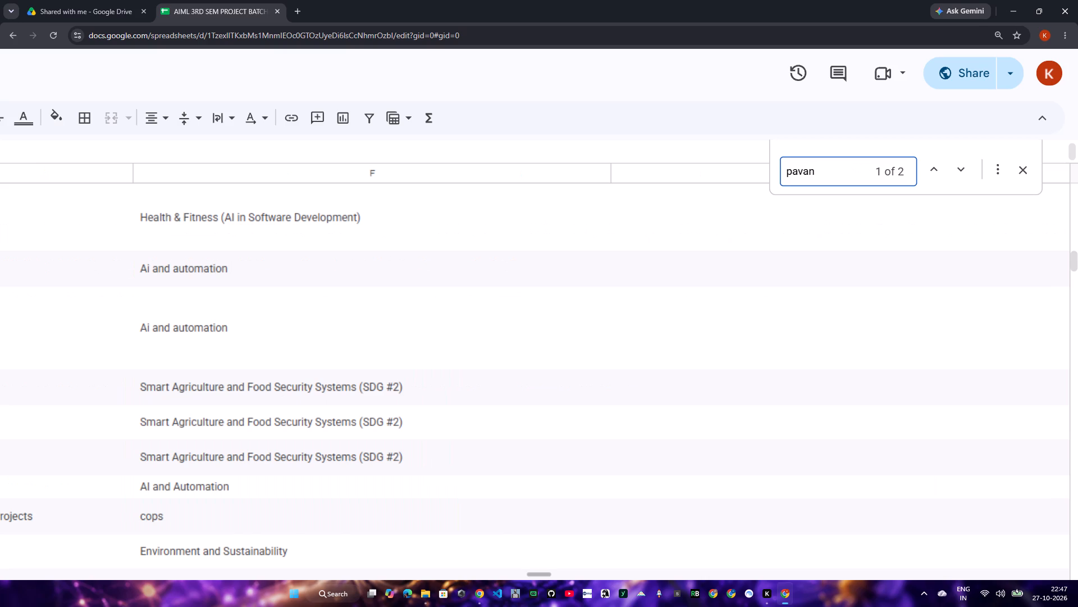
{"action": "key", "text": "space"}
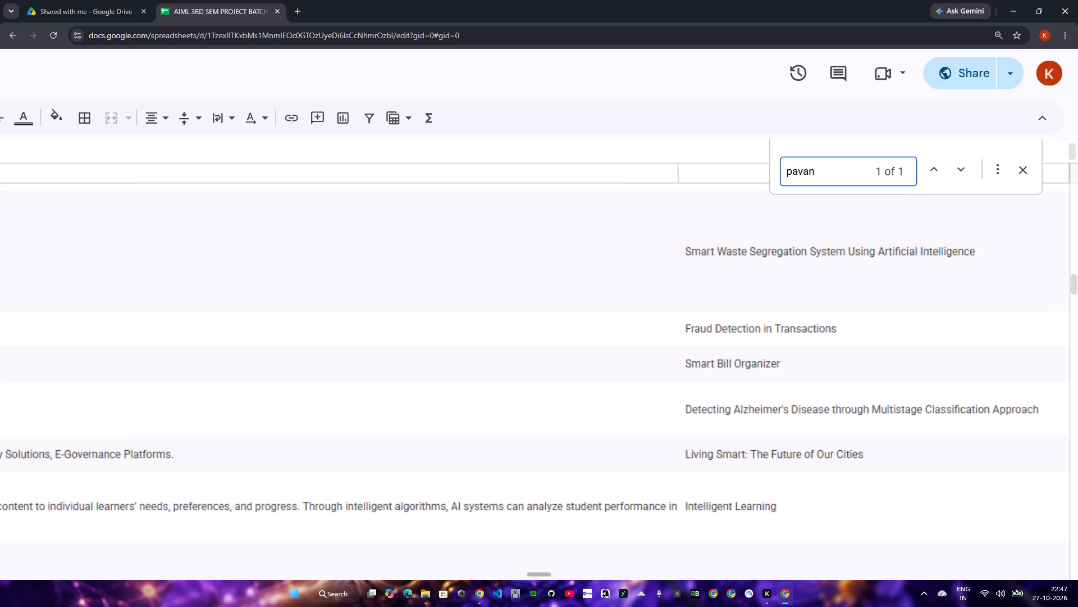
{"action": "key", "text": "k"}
{"action": "scroll", "coordinate": [66, 468], "scroll_direction": "right", "scroll_amount": 16}
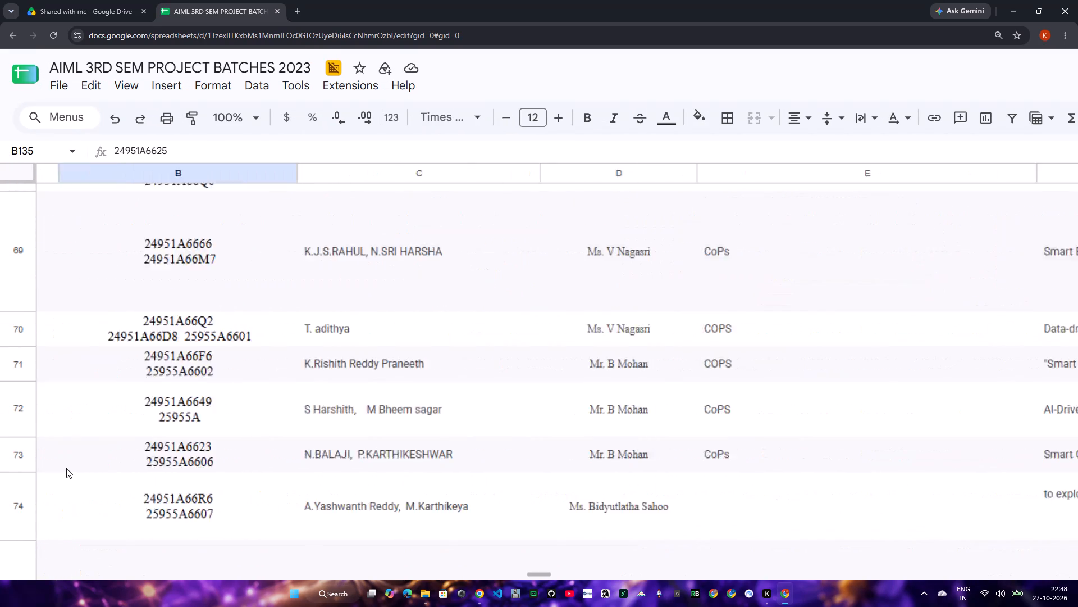
{"action": "scroll", "coordinate": [66, 468], "scroll_direction": "left", "scroll_amount": 7}
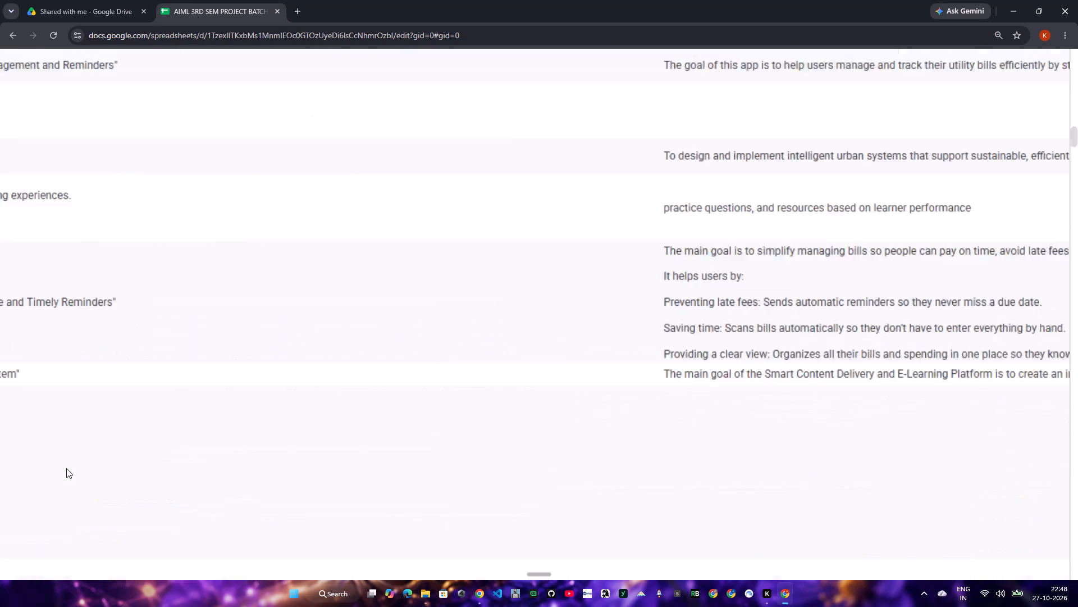
{"action": "scroll", "coordinate": [66, 468], "scroll_direction": "up", "scroll_amount": 6}
{"action": "scroll", "coordinate": [59, 464], "scroll_direction": "left", "scroll_amount": 1}
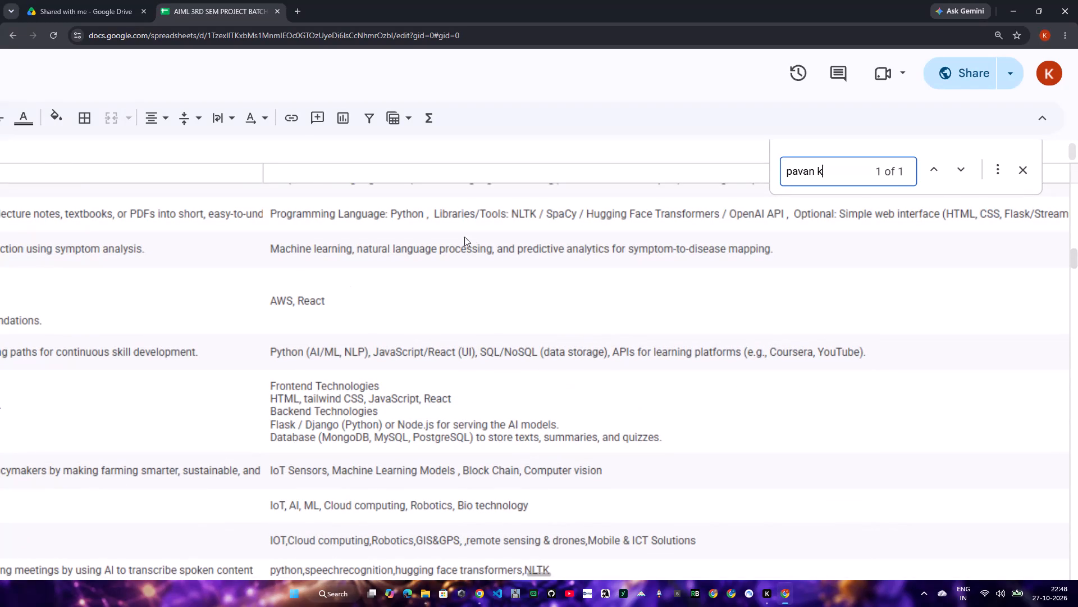
{"action": "left_click", "coordinate": [935, 161]}
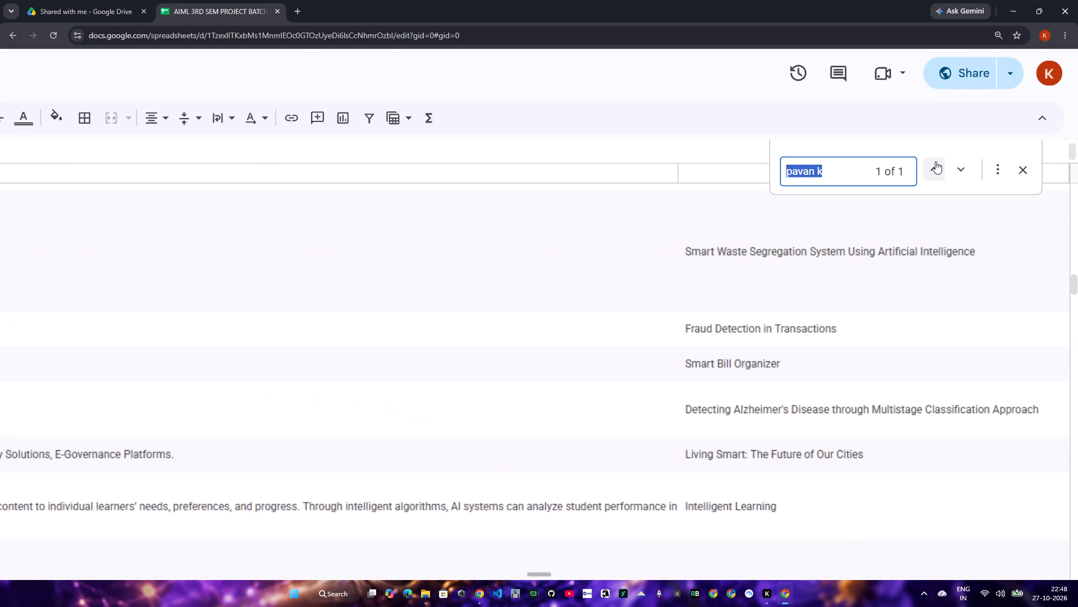
Locate the highlighted search match in row 77 and select its cell, J77.
{"action": "scroll", "coordinate": [712, 225], "scroll_direction": "right", "scroll_amount": 1}
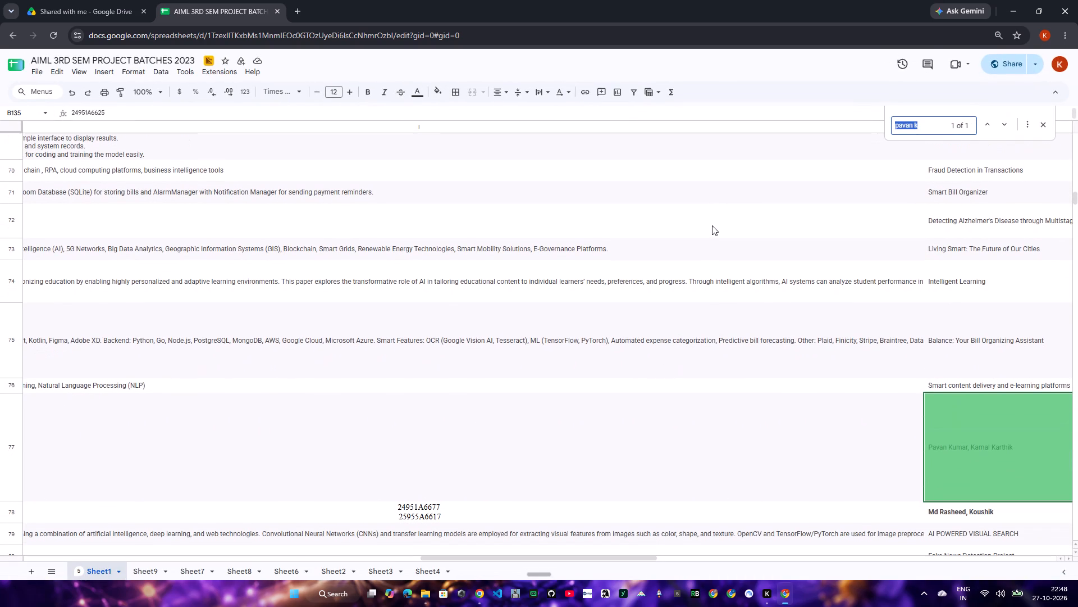
{"action": "scroll", "coordinate": [712, 225], "scroll_direction": "down", "scroll_amount": 2}
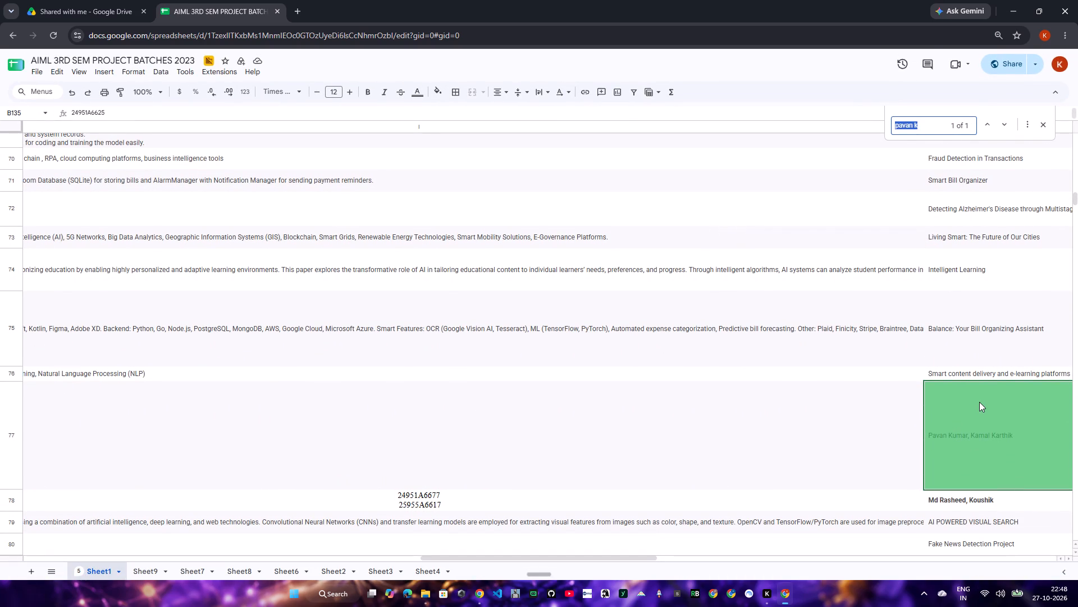
{"action": "left_click", "coordinate": [979, 402]}
Open the student names cell J77 for editing, leave it unedited, and examine the supervisor cell K77 and the rows below.
{"action": "scroll", "coordinate": [1021, 430], "scroll_direction": "left", "scroll_amount": 5}
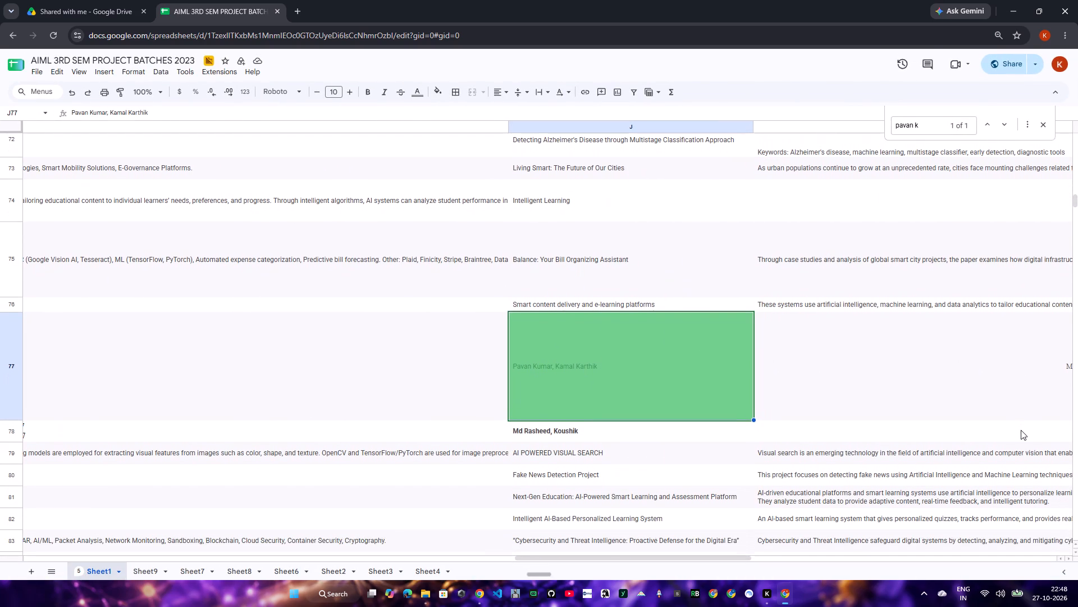
{"action": "scroll", "coordinate": [1021, 430], "scroll_direction": "down", "scroll_amount": 2}
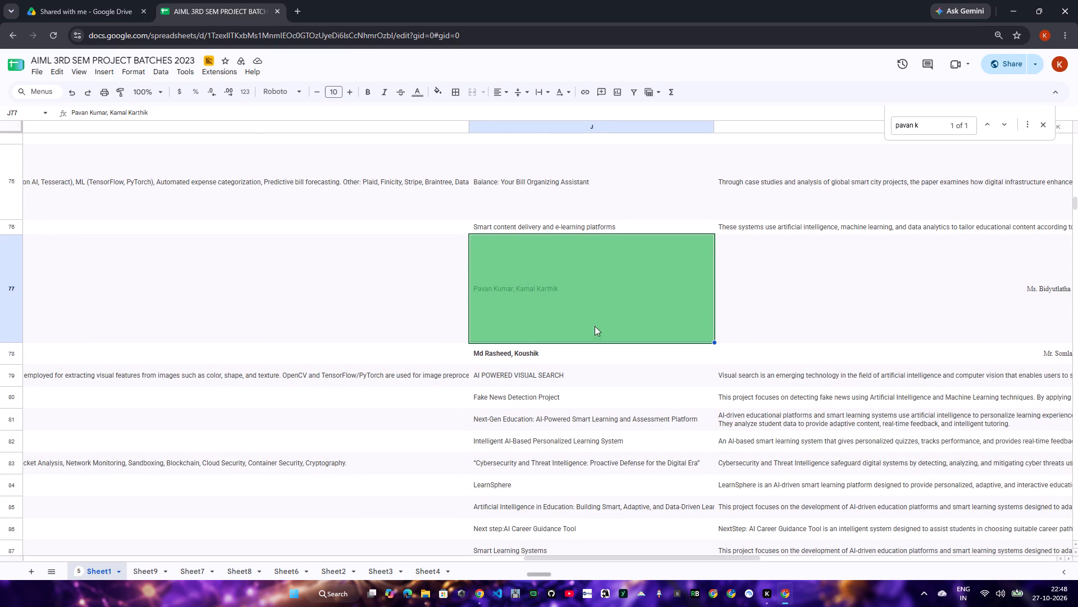
{"action": "double_click", "coordinate": [602, 316]}
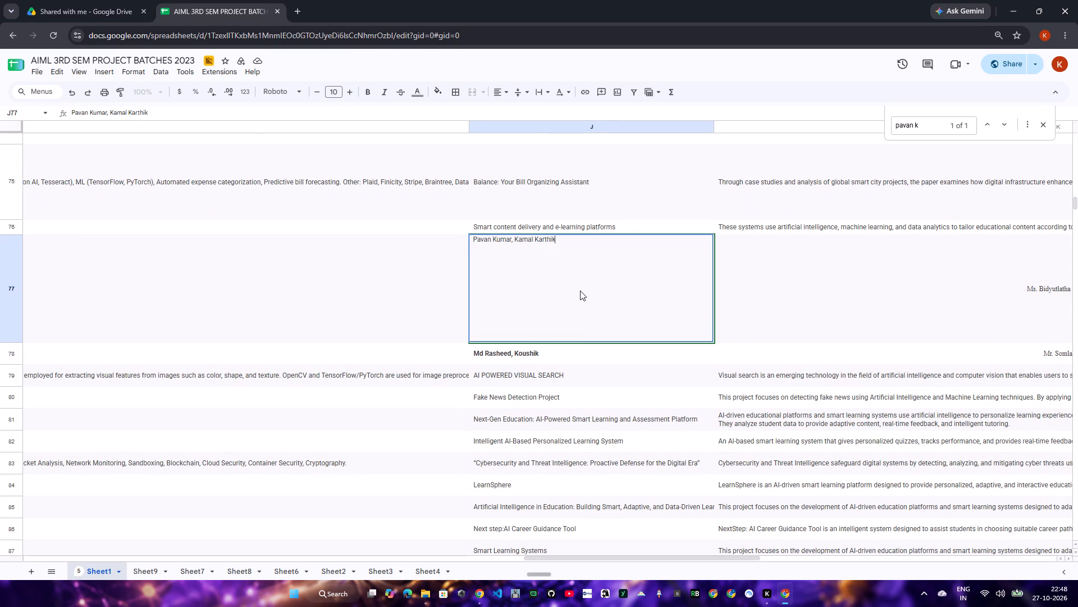
{"action": "left_click", "coordinate": [764, 281]}
{"action": "scroll", "coordinate": [764, 281], "scroll_direction": "left", "scroll_amount": 5}
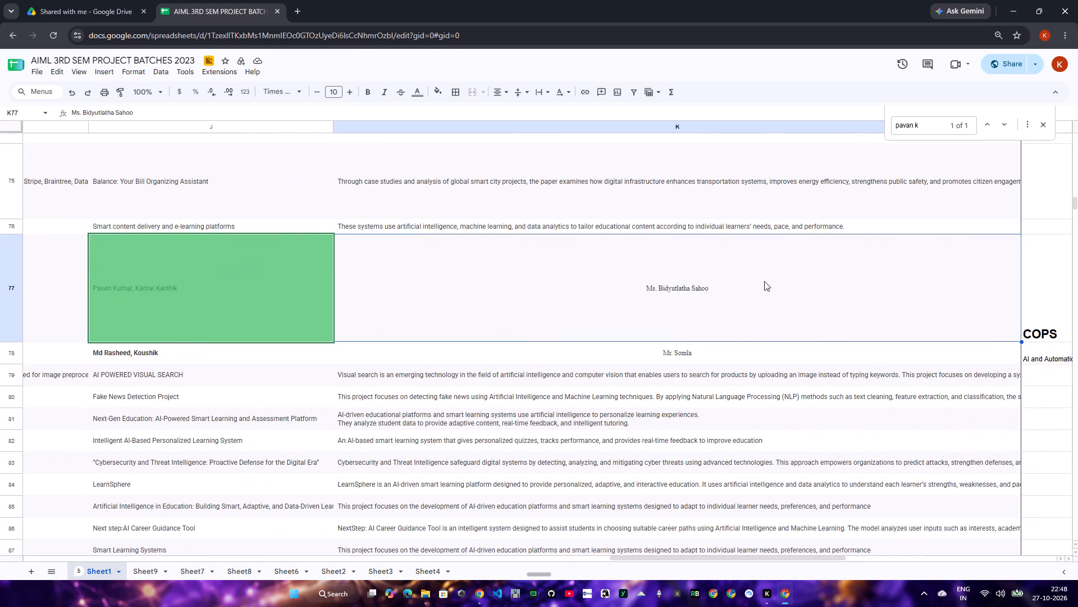
{"action": "scroll", "coordinate": [764, 281], "scroll_direction": "left", "scroll_amount": 1}
{"action": "scroll", "coordinate": [764, 281], "scroll_direction": "down", "scroll_amount": 5}
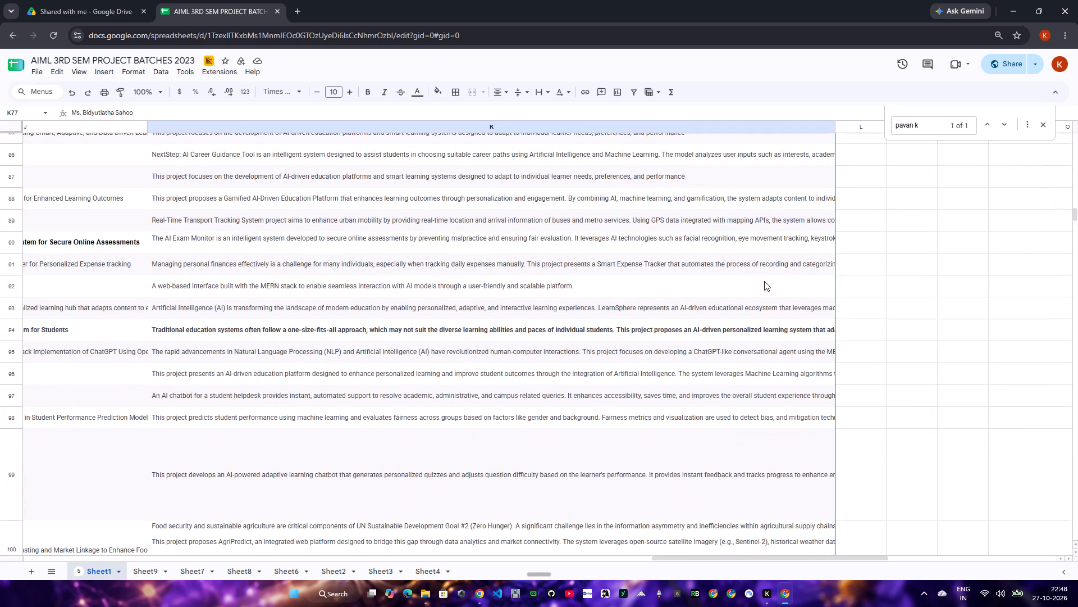
Close the project batches spreadsheet and open My Drive in Google Drive.
{"action": "left_click", "coordinate": [273, 13]}
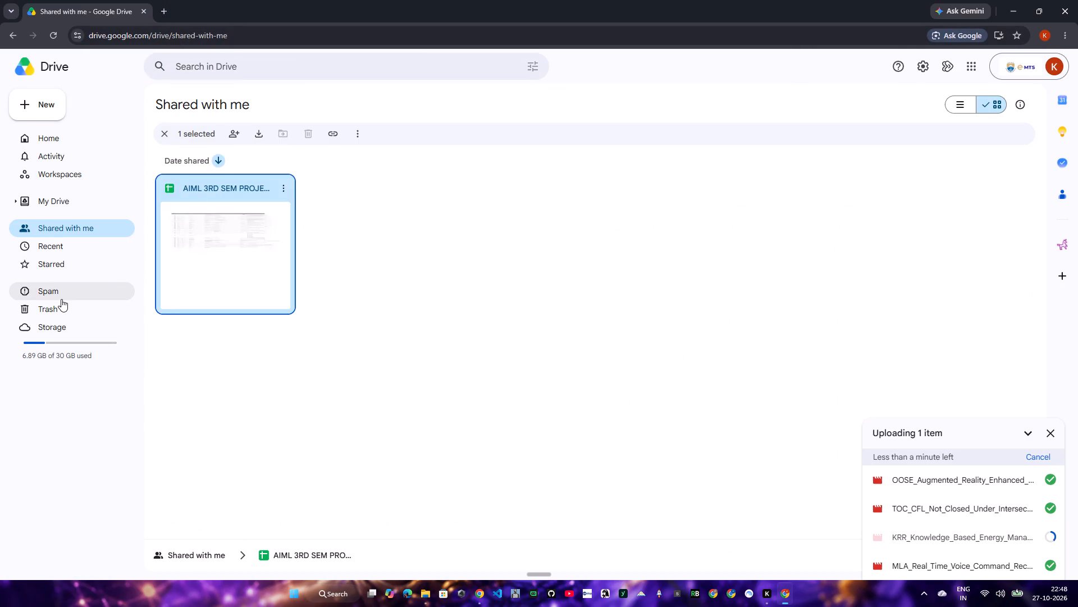
{"action": "left_click", "coordinate": [75, 145]}
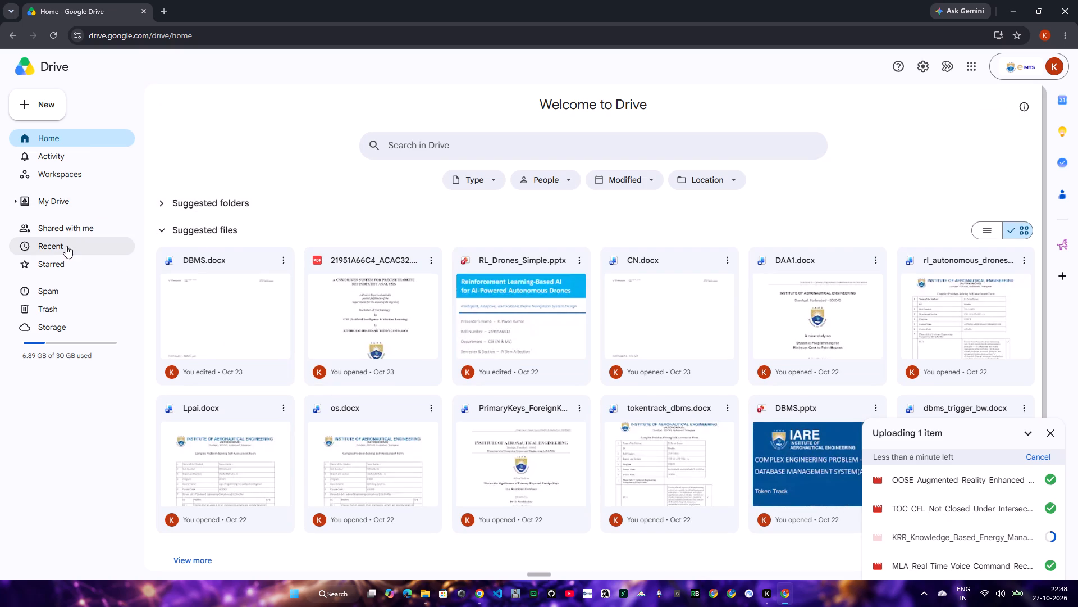
{"action": "left_click", "coordinate": [60, 193]}
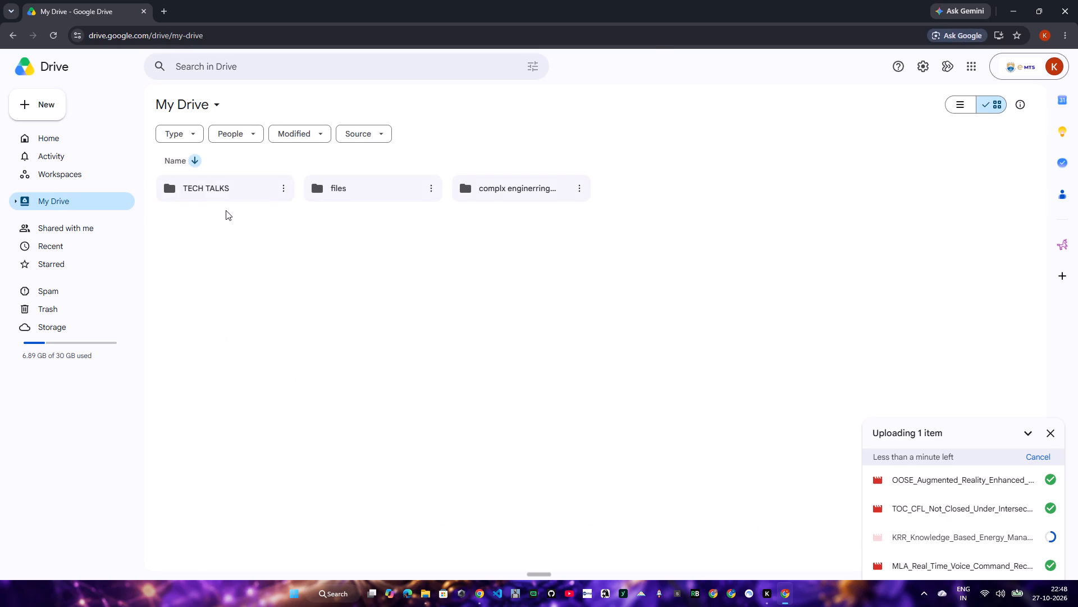
Open the aat2 folder inside TECH TALKS and view its uploaded videos.
{"action": "double_click", "coordinate": [206, 180]}
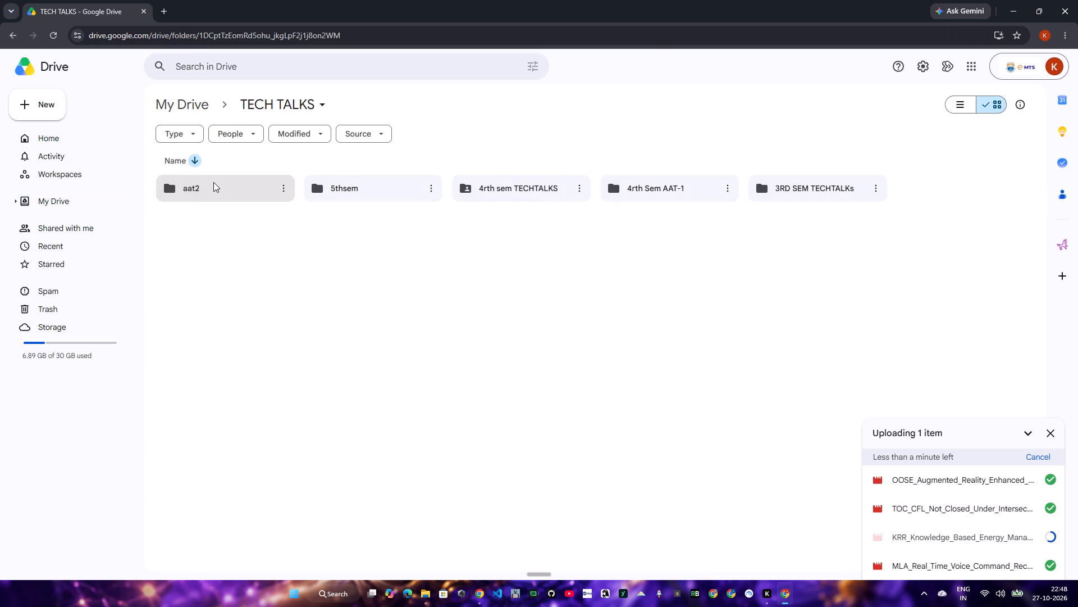
{"action": "double_click", "coordinate": [213, 182]}
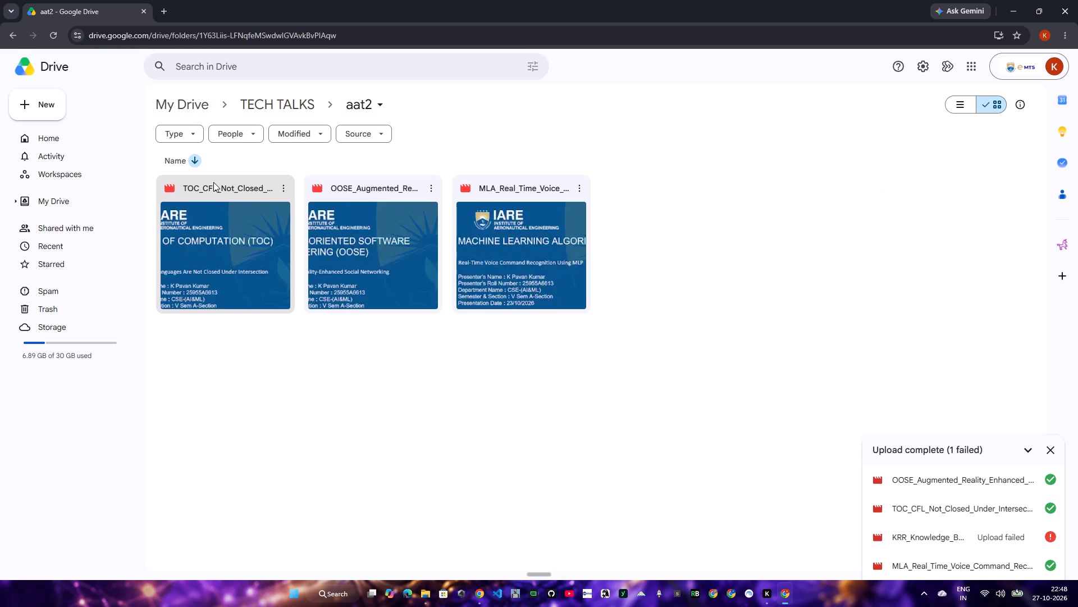
{"action": "scroll", "coordinate": [213, 182], "scroll_direction": "right", "scroll_amount": 5}
Retry the failed upload of the KRR_Knowledge_Based_Energy video.
{"action": "left_click", "coordinate": [1048, 537]}
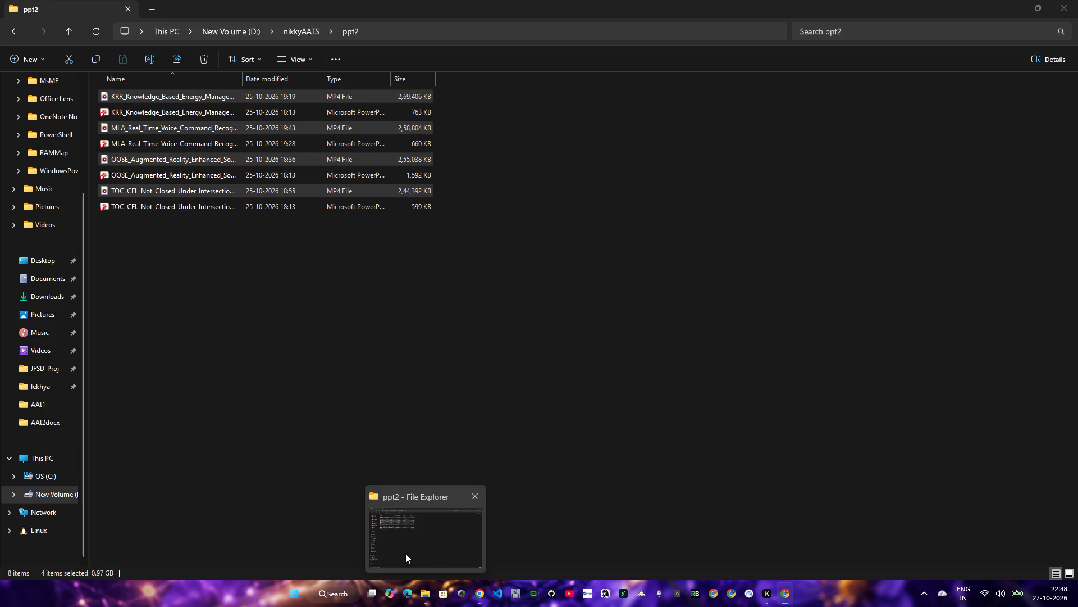
Switch to the ppt2 folder in File Explorer and upload only the KRR_Knowledge_Based_Energy MP4 file to the aat2 Drive folder.
{"action": "left_click", "coordinate": [405, 554]}
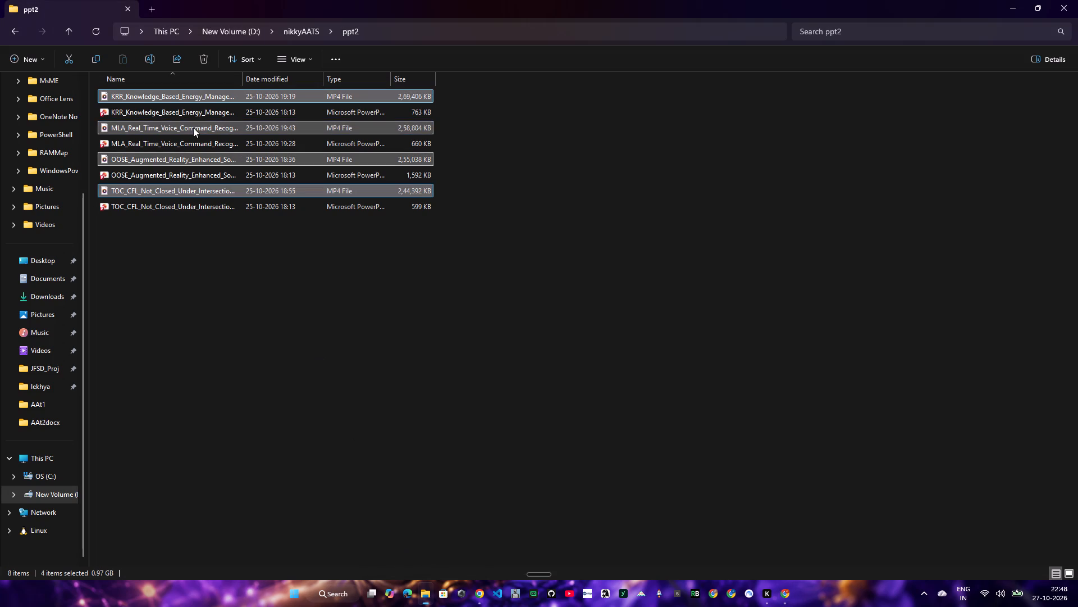
{"action": "left_click", "coordinate": [192, 95]}
{"action": "left_click_drag", "start_coordinate": [192, 95], "coordinate": [778, 549]}
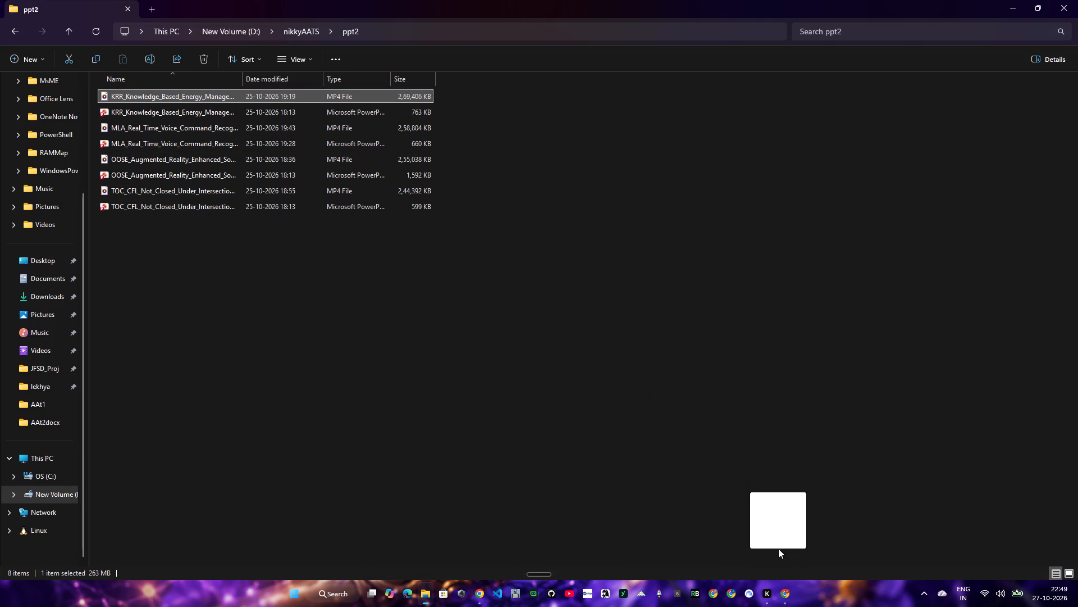
{"action": "left_click_drag", "start_coordinate": [778, 549], "coordinate": [737, 410]}
Review the upload list and locate the uploaded TOC_CFL_Not_Closed_Under video in the aat2 folder.
{"action": "scroll", "coordinate": [737, 410], "scroll_direction": "down", "scroll_amount": 1}
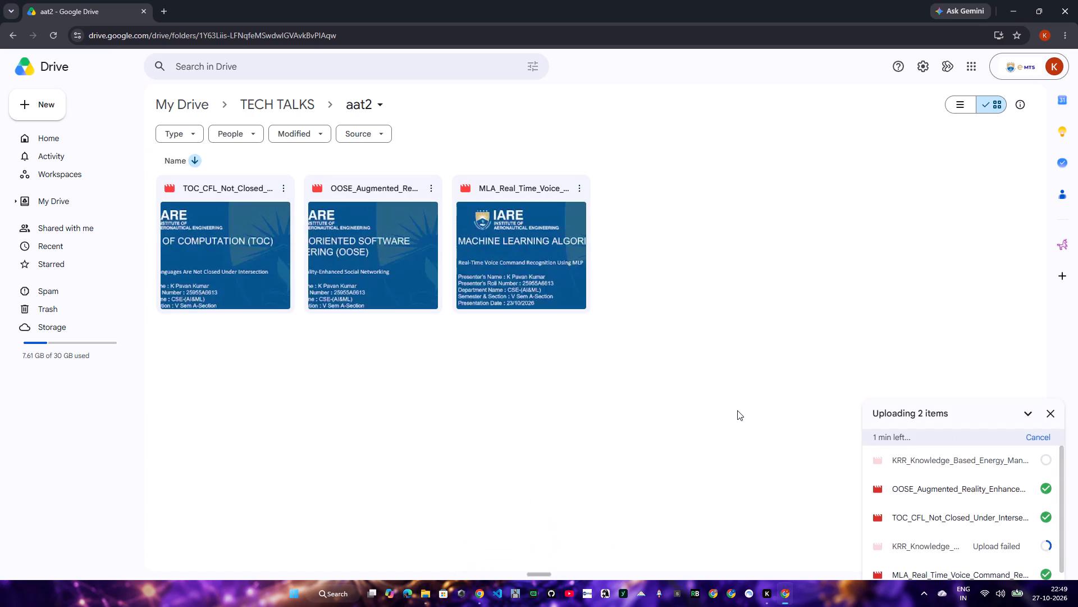
{"action": "scroll", "coordinate": [737, 410], "scroll_direction": "down", "scroll_amount": 1}
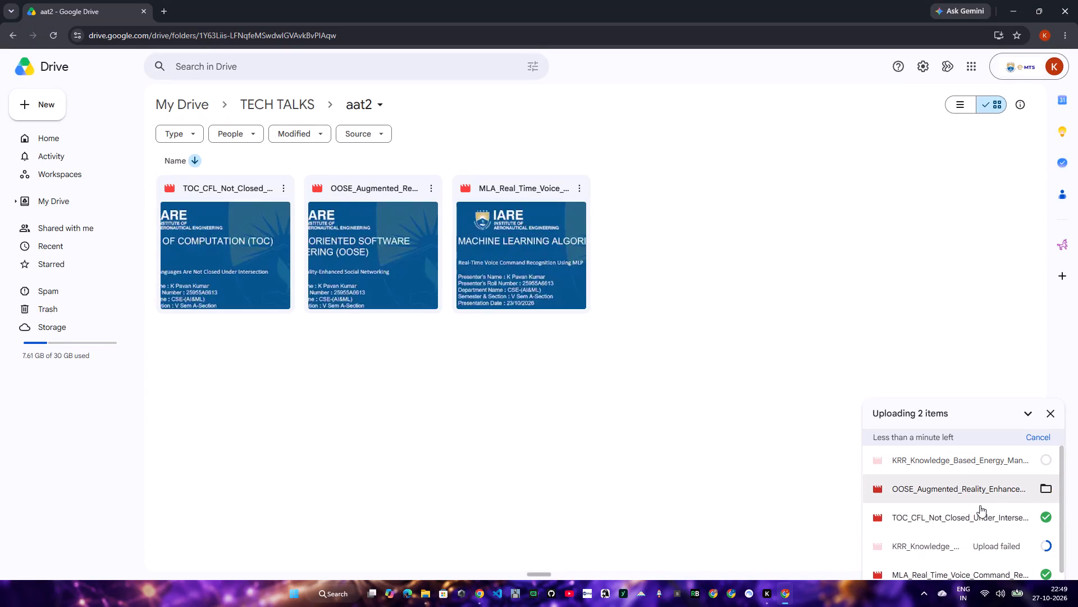
{"action": "left_click", "coordinate": [1048, 518]}
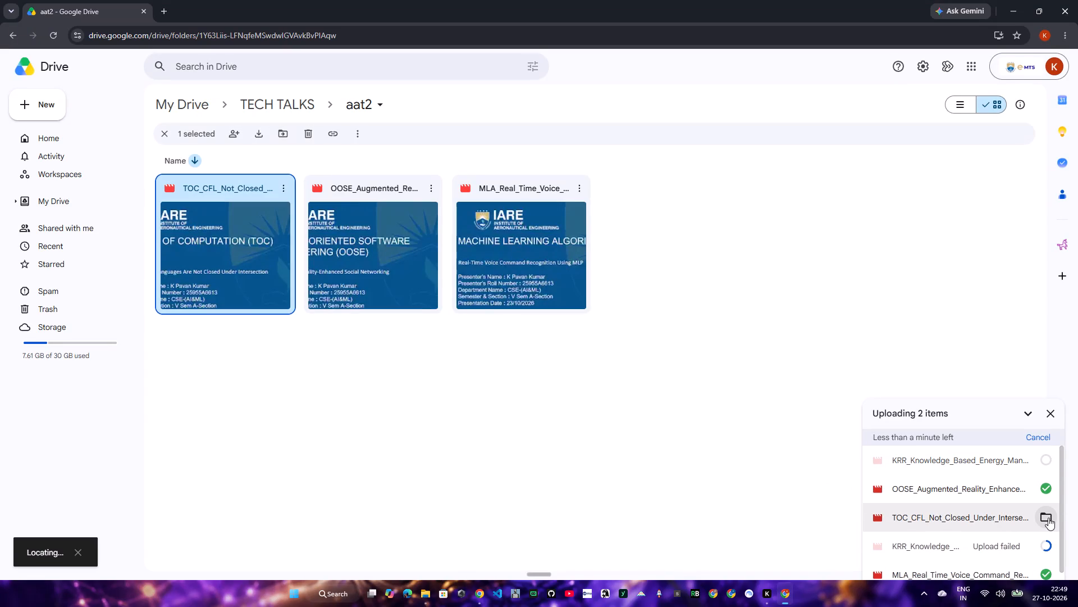
{"action": "scroll", "coordinate": [432, 276], "scroll_direction": "down", "scroll_amount": 2}
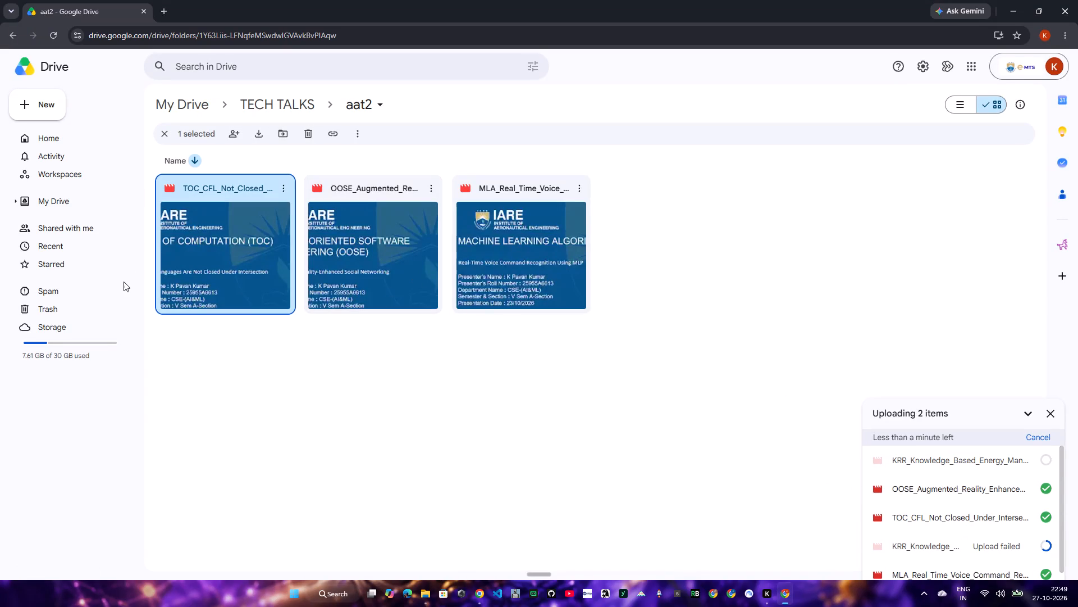
Leave the aat2 folder and go to the Drive home page.
{"action": "left_click", "coordinate": [51, 286]}
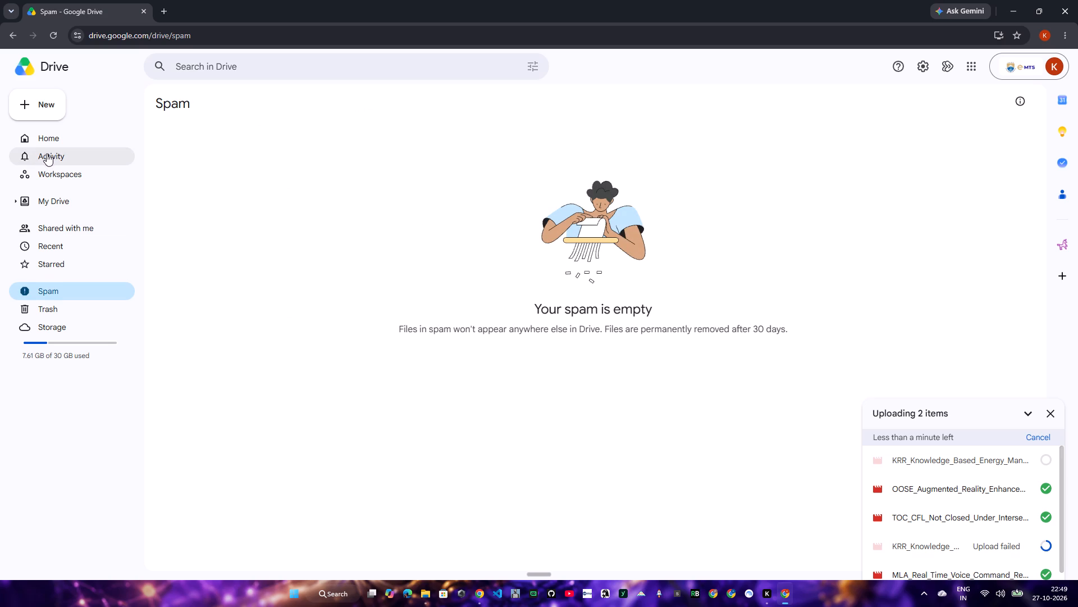
{"action": "left_click", "coordinate": [48, 137]}
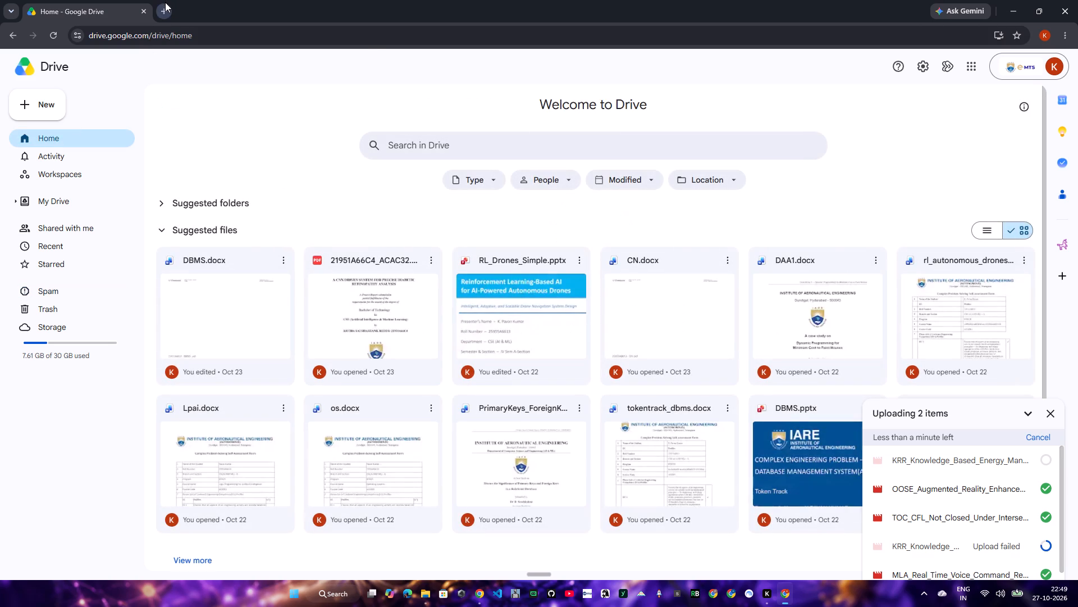
Open the Future Builders site in a new tab, skim its landing page, and return to the new tab page.
{"action": "left_click", "coordinate": [165, 2]}
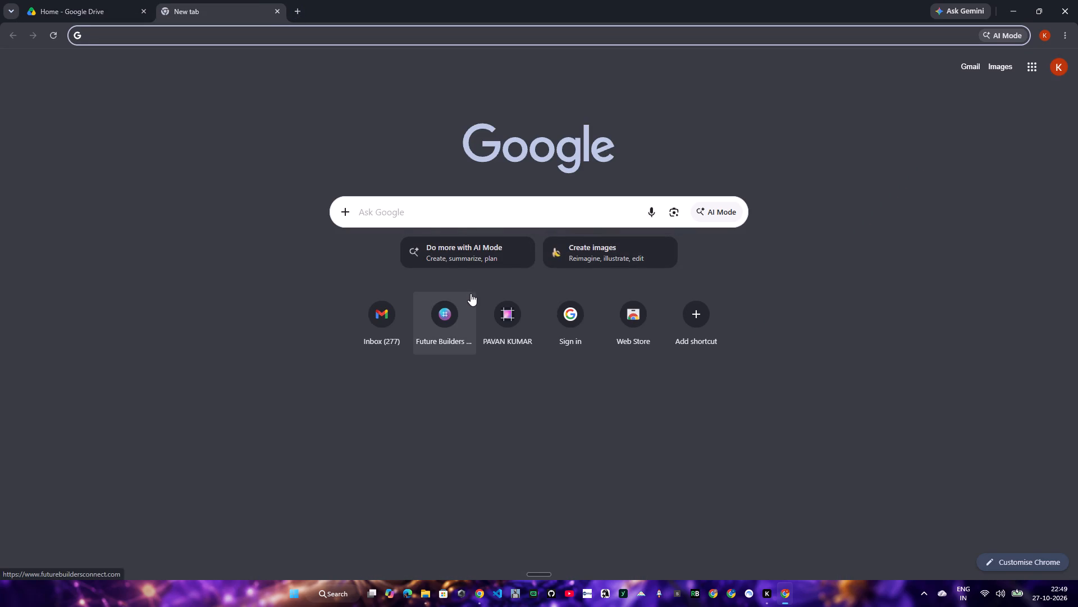
{"action": "left_click", "coordinate": [467, 322]}
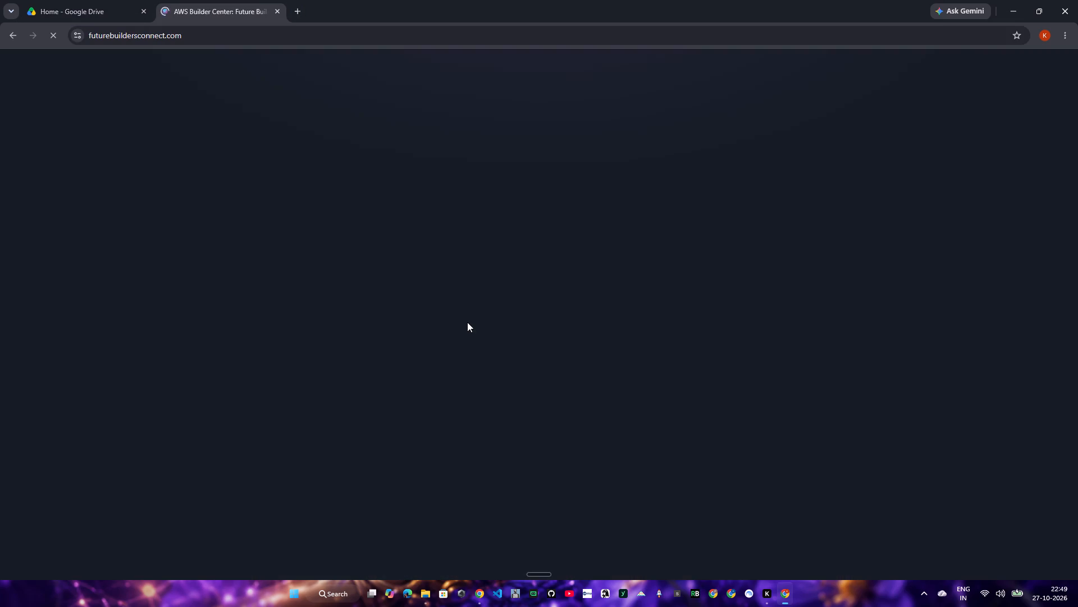
{"action": "scroll", "coordinate": [467, 322], "scroll_direction": "down", "scroll_amount": 2}
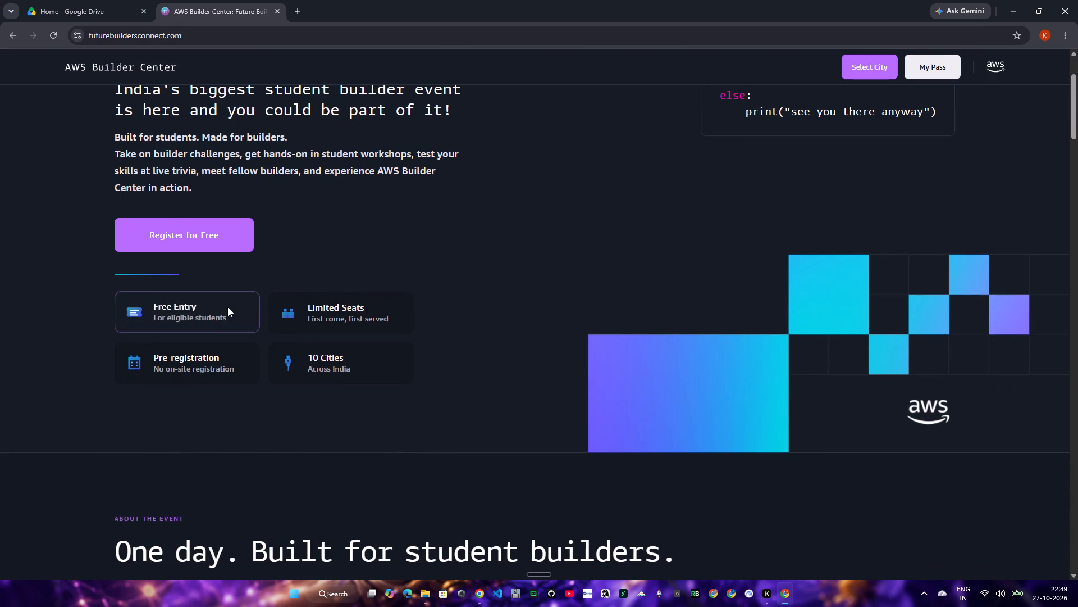
{"action": "left_click", "coordinate": [10, 40]}
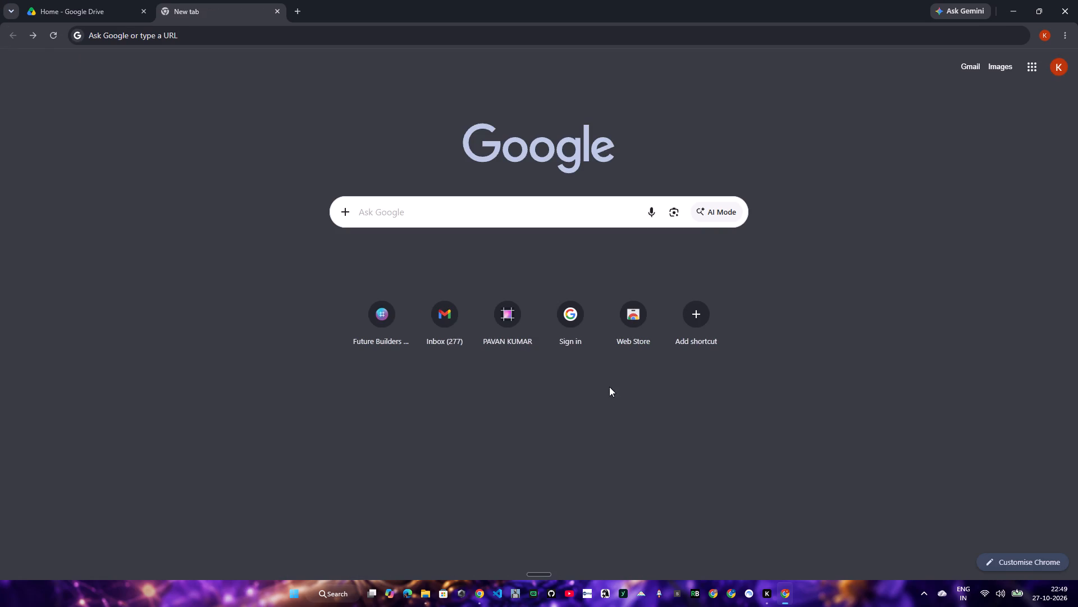
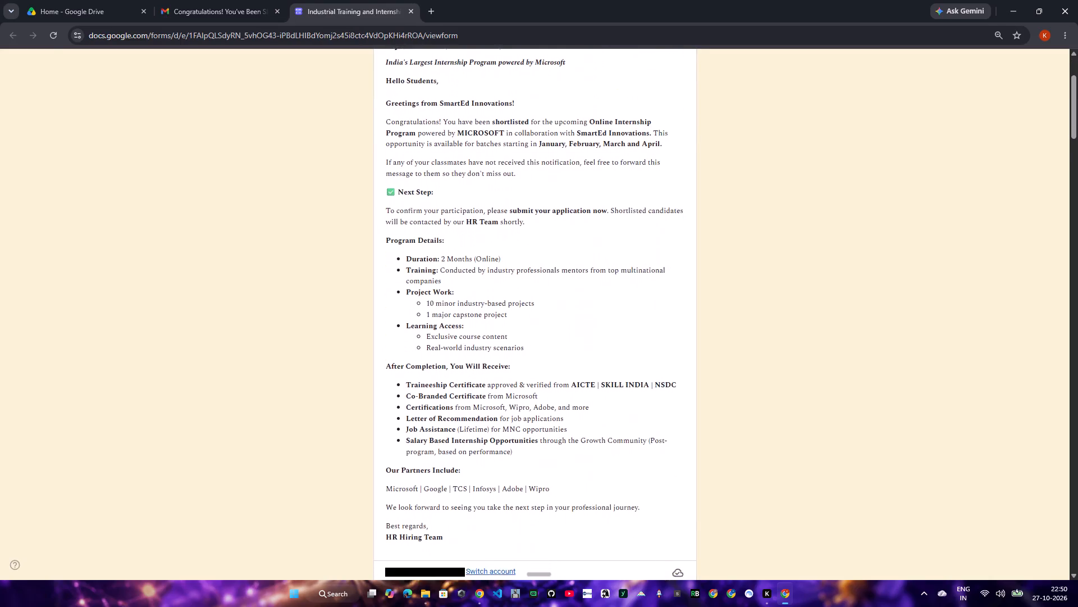
Examine the SmartEd internship application form's program details and its required applicant fields.
{"action": "scroll", "coordinate": [420, 198], "scroll_direction": "down", "scroll_amount": 6}
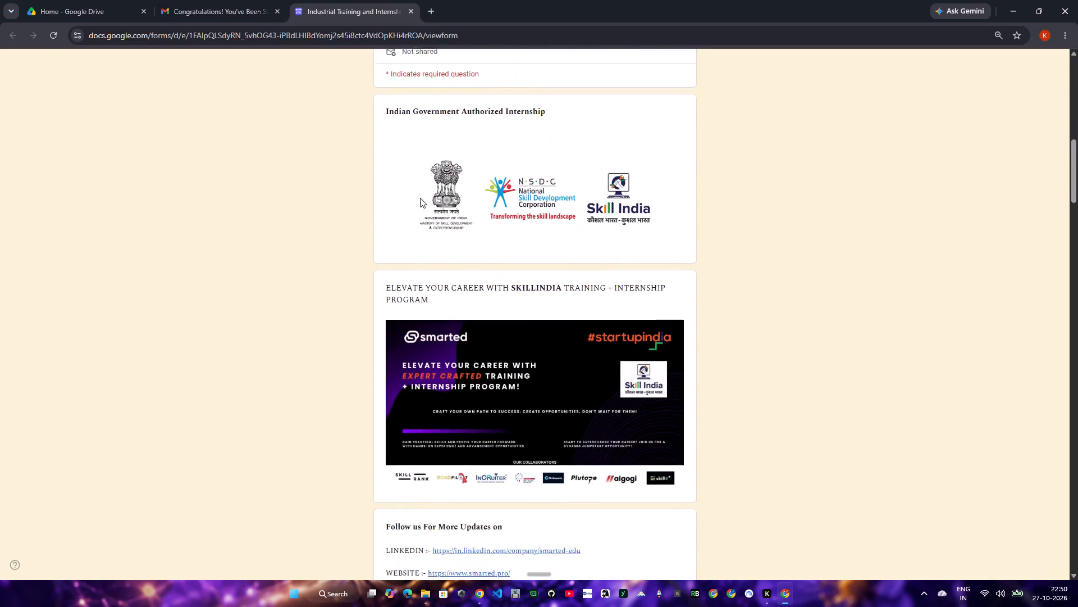
{"action": "scroll", "coordinate": [420, 198], "scroll_direction": "down", "scroll_amount": 4}
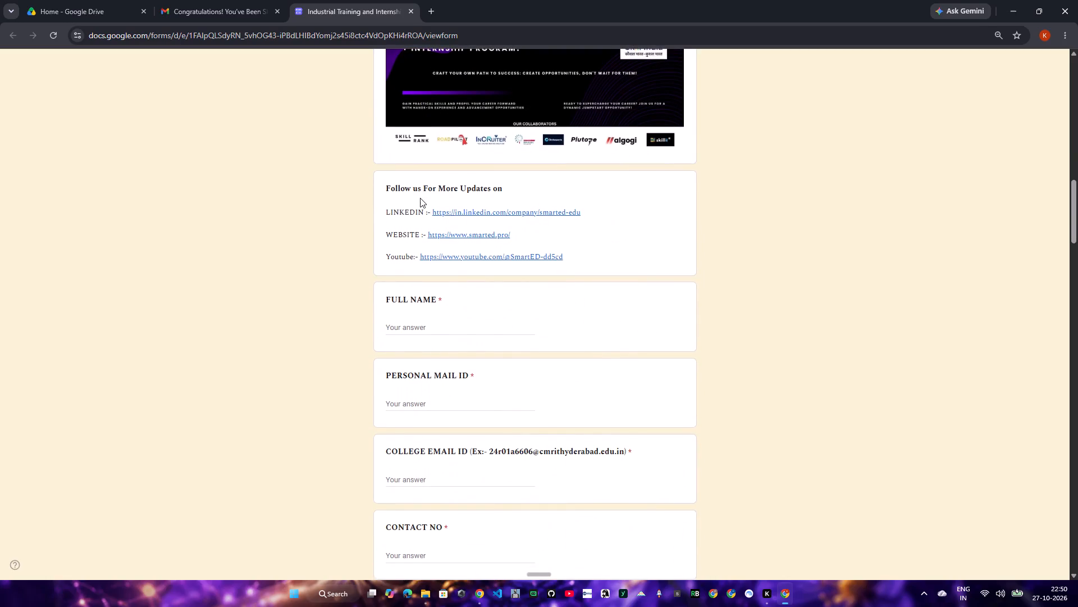
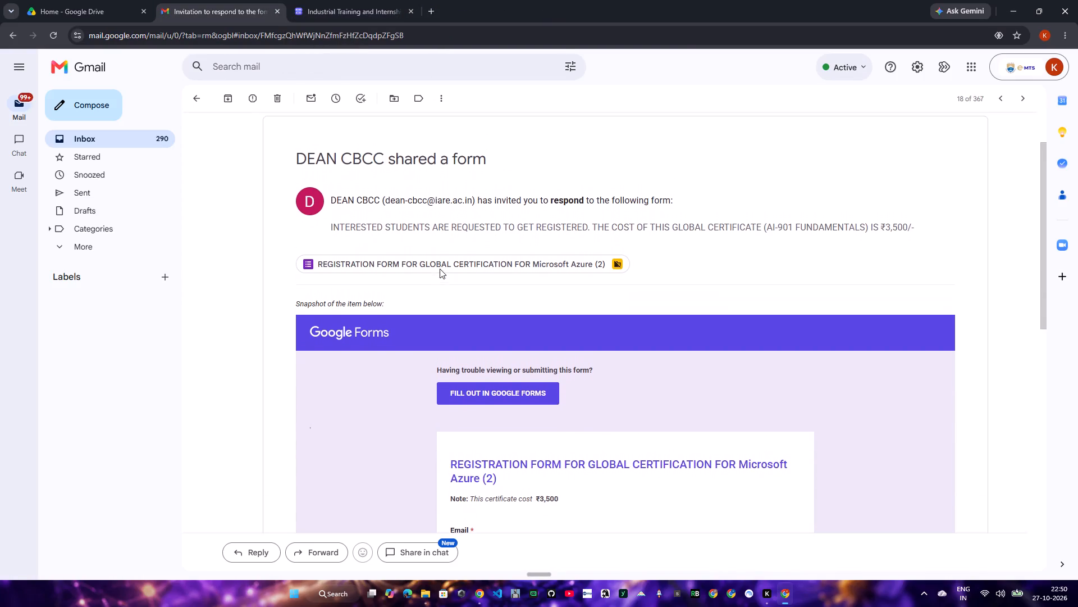
Look through the emailed Microsoft Azure global certification registration form, from its cost note down to the end of its fields.
{"action": "scroll", "coordinate": [440, 269], "scroll_direction": "down", "scroll_amount": 2}
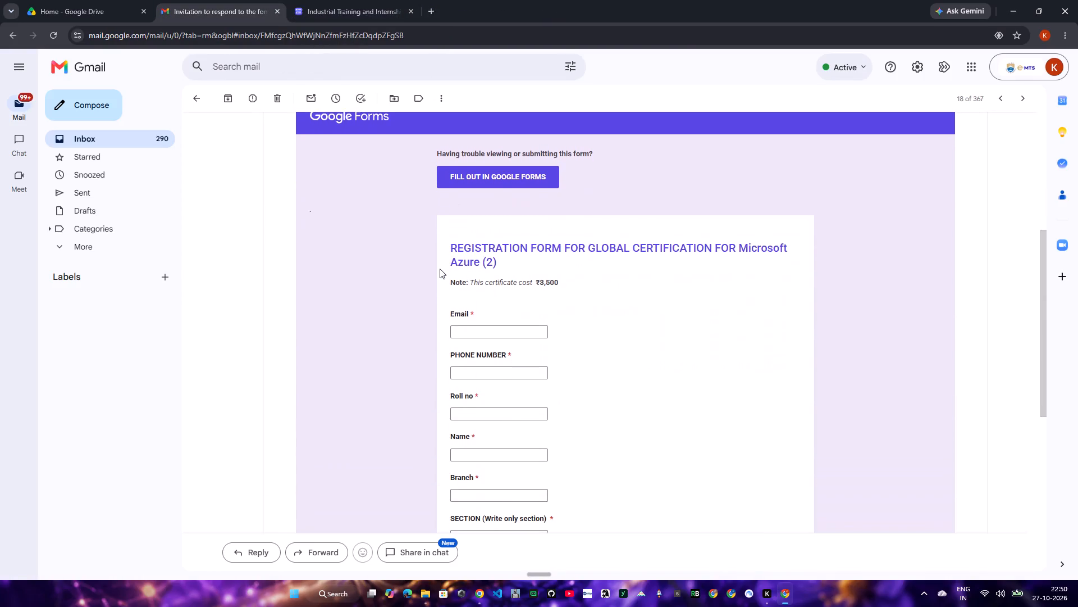
{"action": "scroll", "coordinate": [440, 269], "scroll_direction": "down", "scroll_amount": 1}
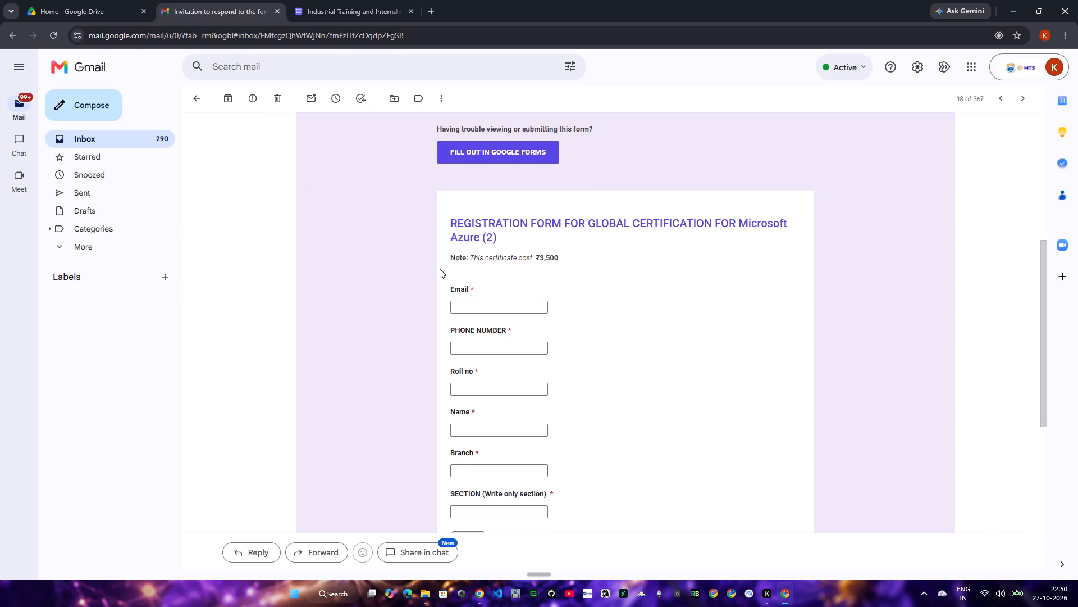
{"action": "left_click", "coordinate": [487, 310]}
{"action": "scroll", "coordinate": [487, 310], "scroll_direction": "down", "scroll_amount": 3}
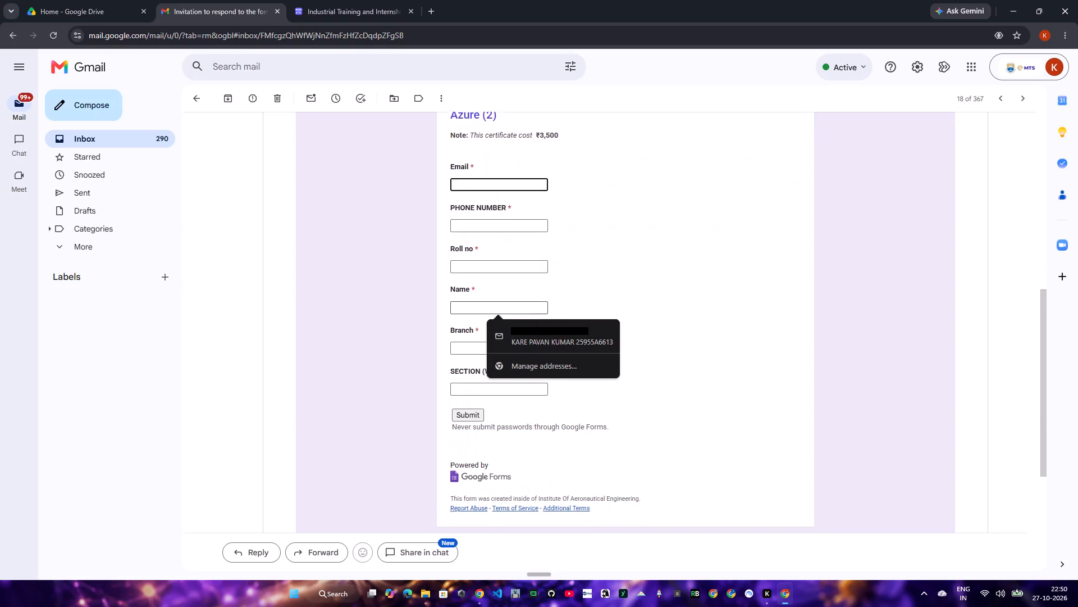
{"action": "scroll", "coordinate": [487, 310], "scroll_direction": "down", "scroll_amount": 3}
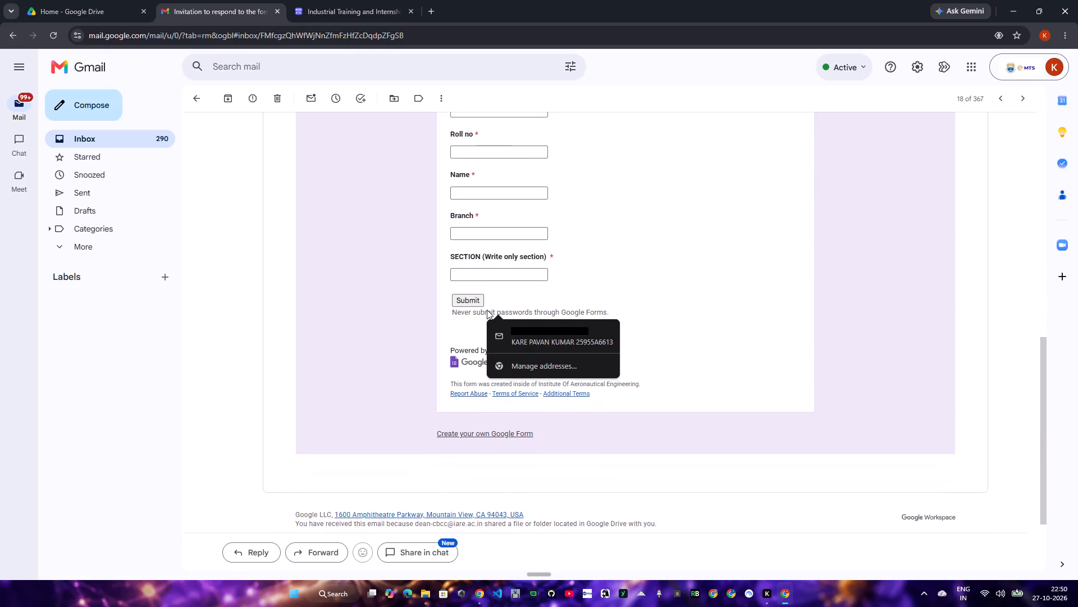
{"action": "scroll", "coordinate": [487, 310], "scroll_direction": "down", "scroll_amount": 2}
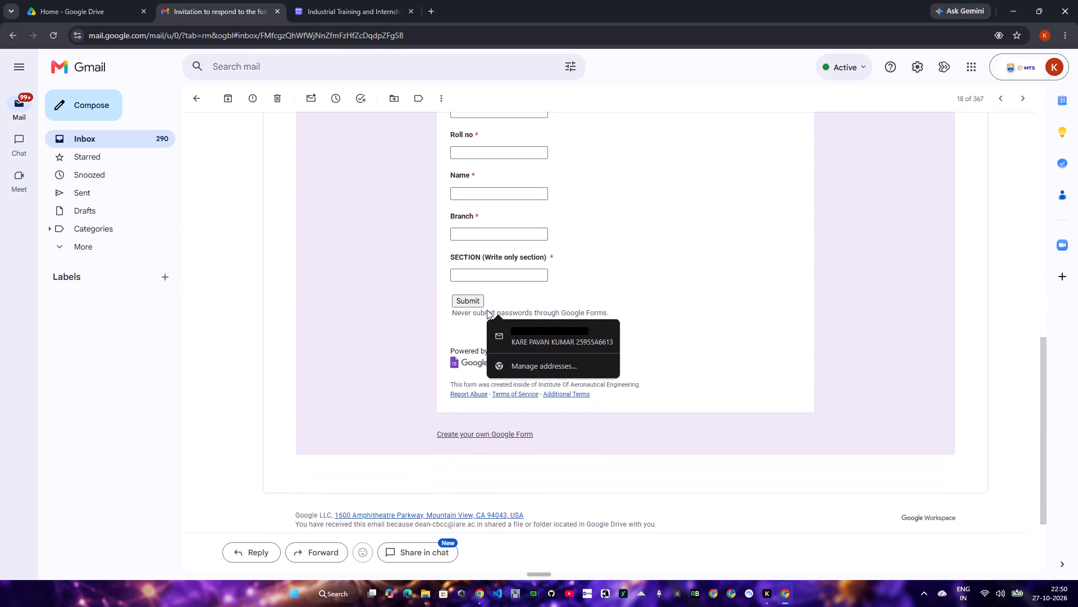
{"action": "scroll", "coordinate": [487, 310], "scroll_direction": "down", "scroll_amount": 1}
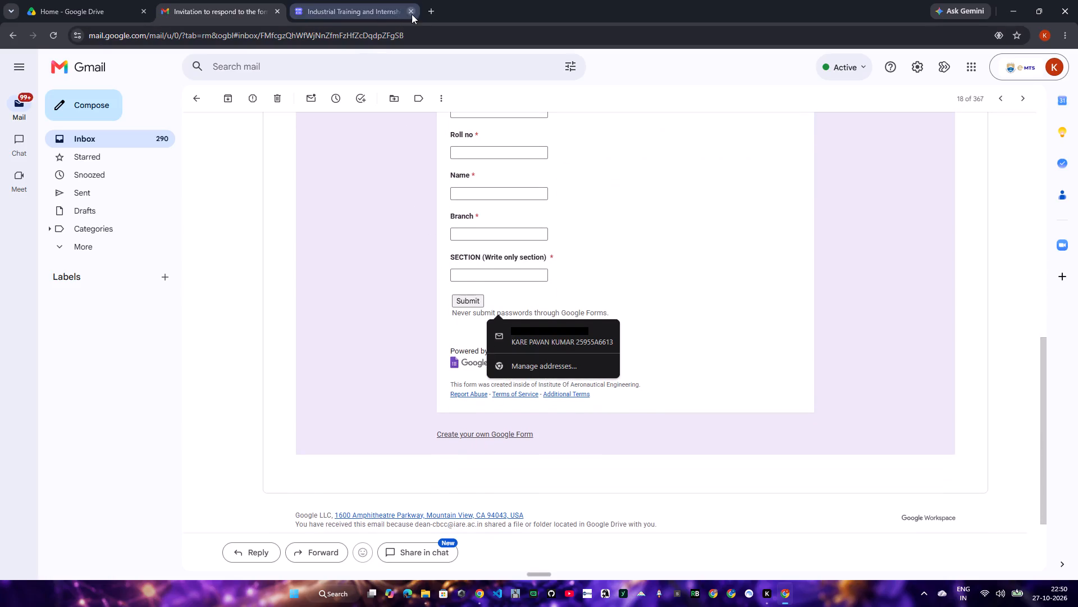
Close the Industrial Training browser tab and open the TECH TALKS folder in My Drive.
{"action": "left_click", "coordinate": [415, 13]}
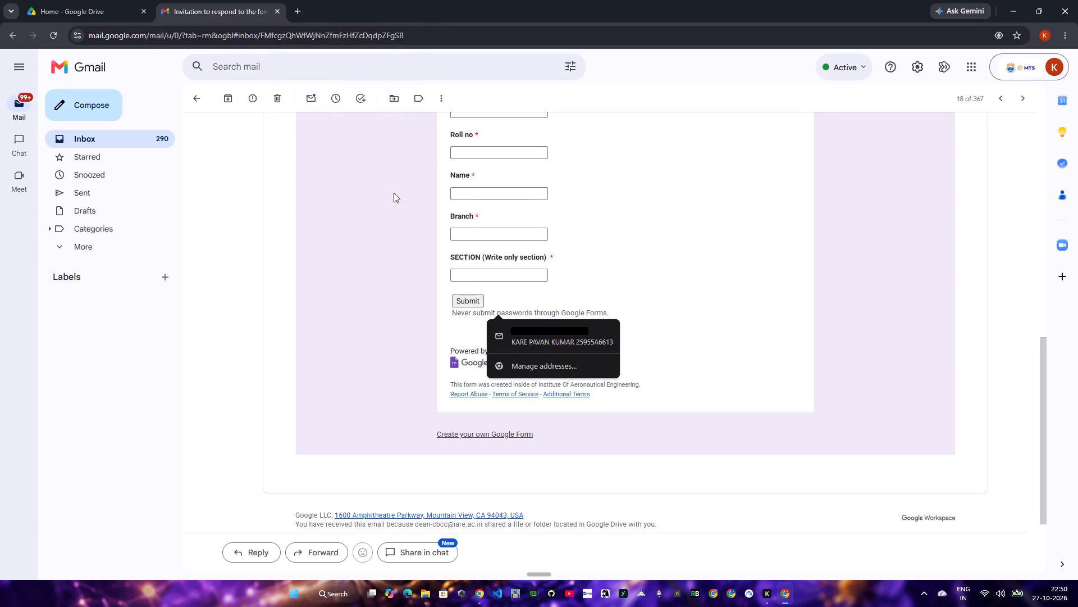
{"action": "left_click", "coordinate": [51, 1]}
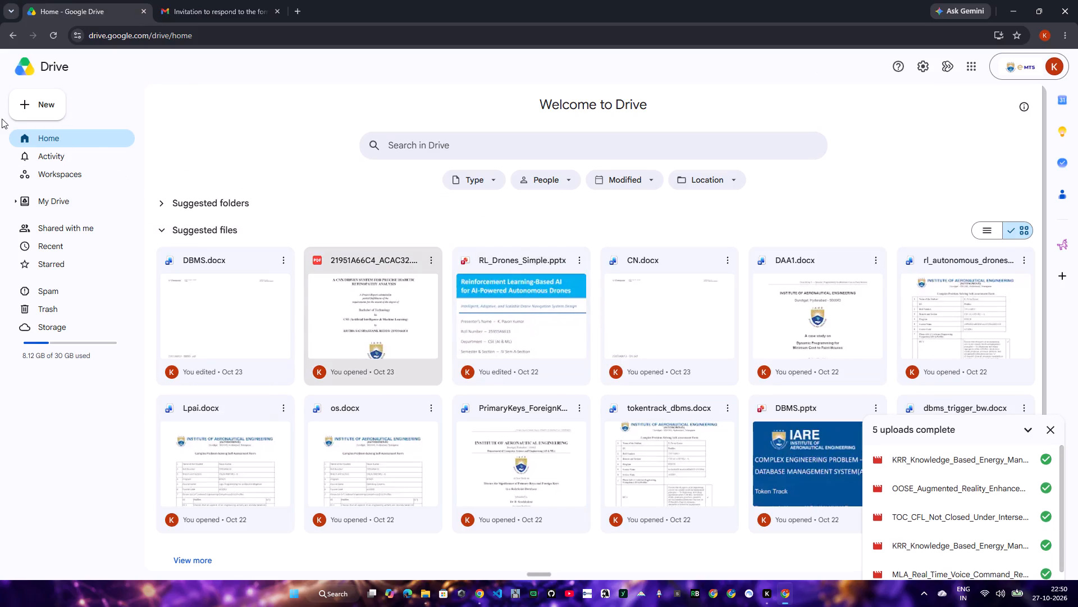
{"action": "left_click", "coordinate": [63, 194]}
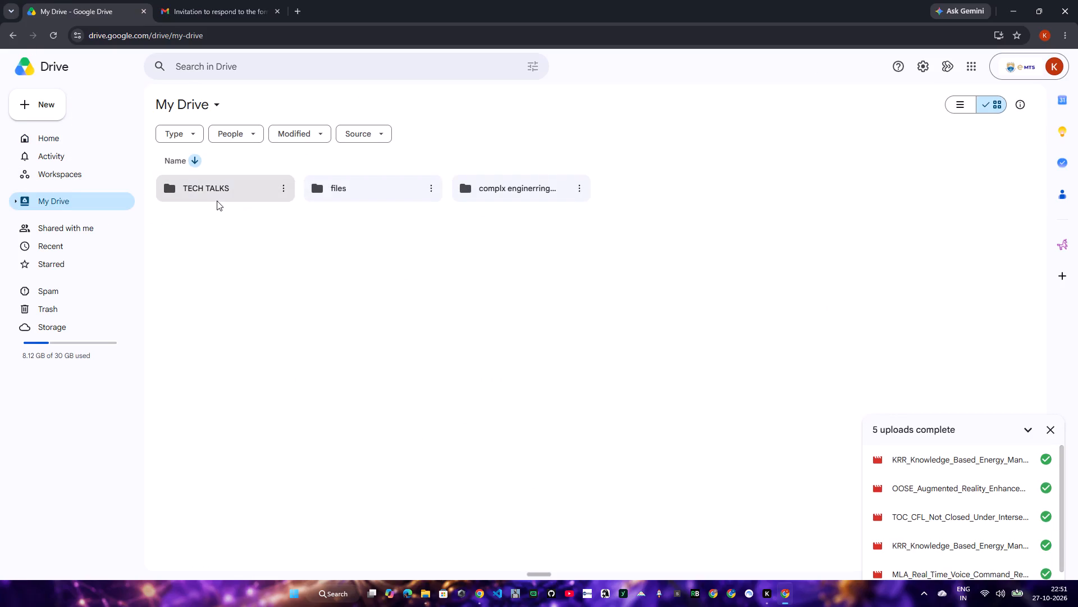
{"action": "double_click", "coordinate": [216, 201]}
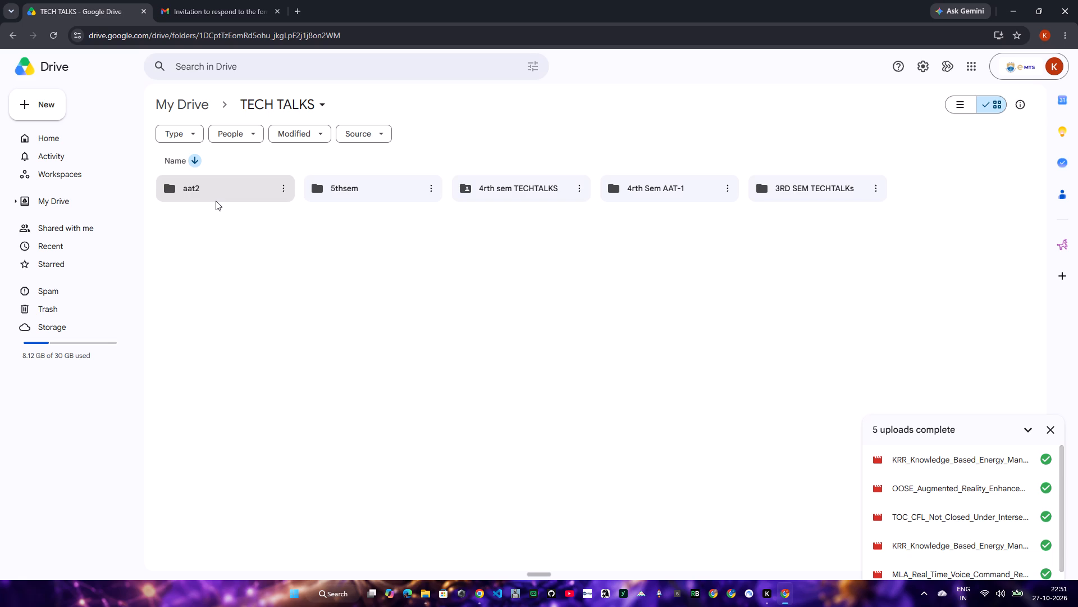
Switch to File Explorer and open KRR_Knowledge_Based_Energy_Management_Smart_Grids.docx from the aat2 folder inside nikkyAATS on drive D.
{"action": "left_click", "coordinate": [419, 600]}
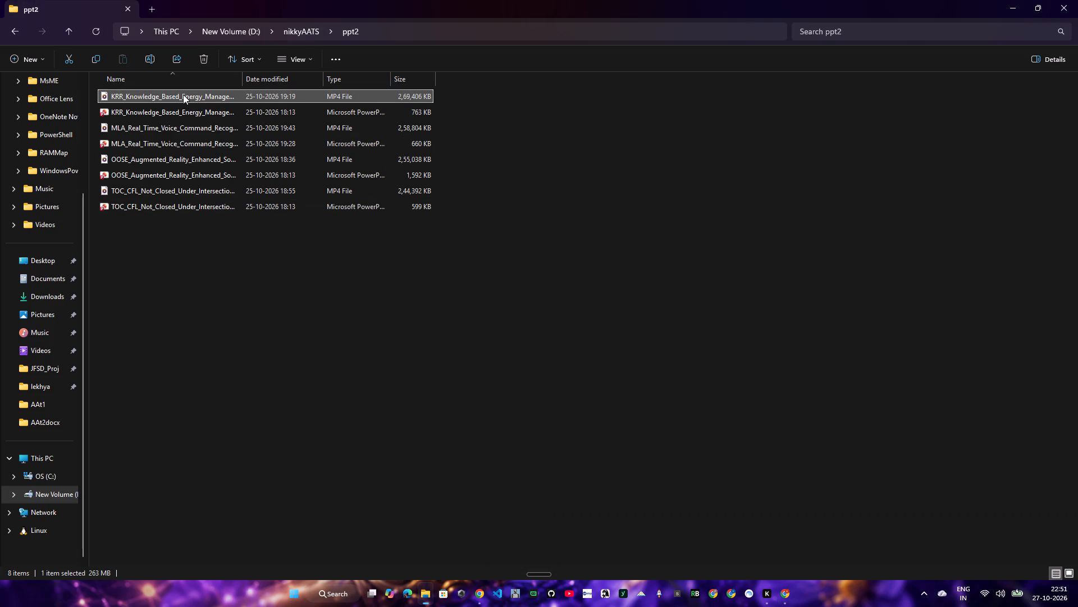
{"action": "left_click", "coordinate": [214, 32]}
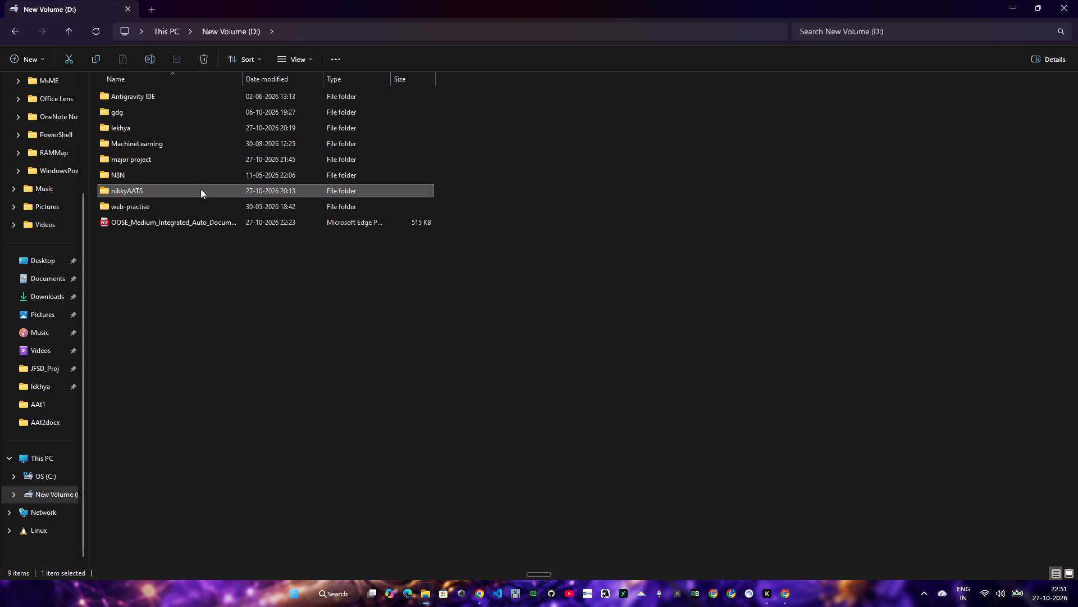
{"action": "double_click", "coordinate": [150, 189]}
{"action": "double_click", "coordinate": [129, 111]}
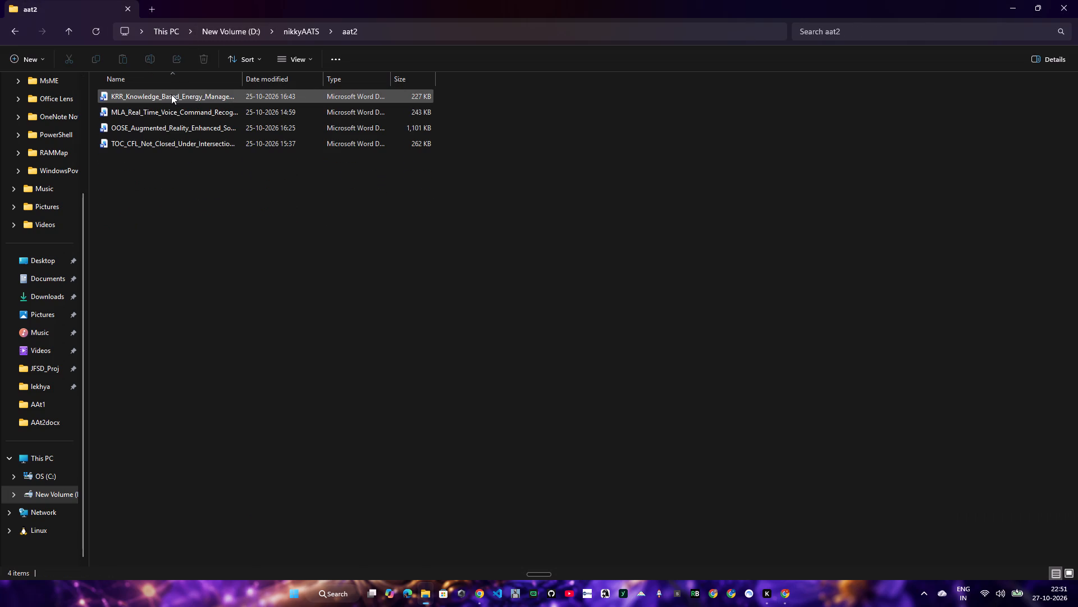
{"action": "left_click", "coordinate": [171, 94]}
{"action": "right_click", "coordinate": [171, 94]}
{"action": "double_click", "coordinate": [171, 94]}
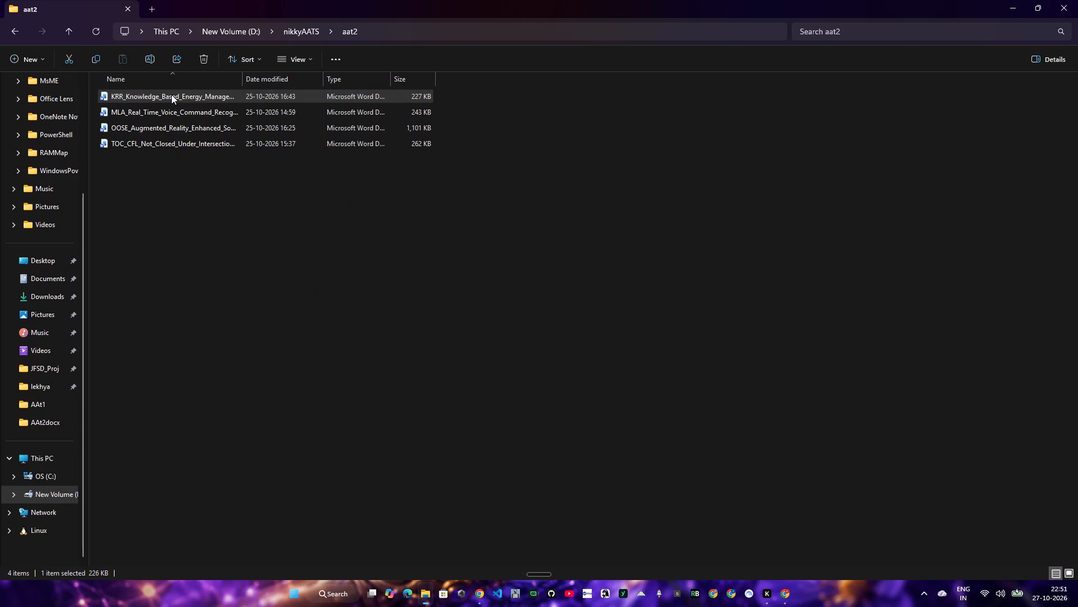
{"action": "double_click", "coordinate": [339, 90]}
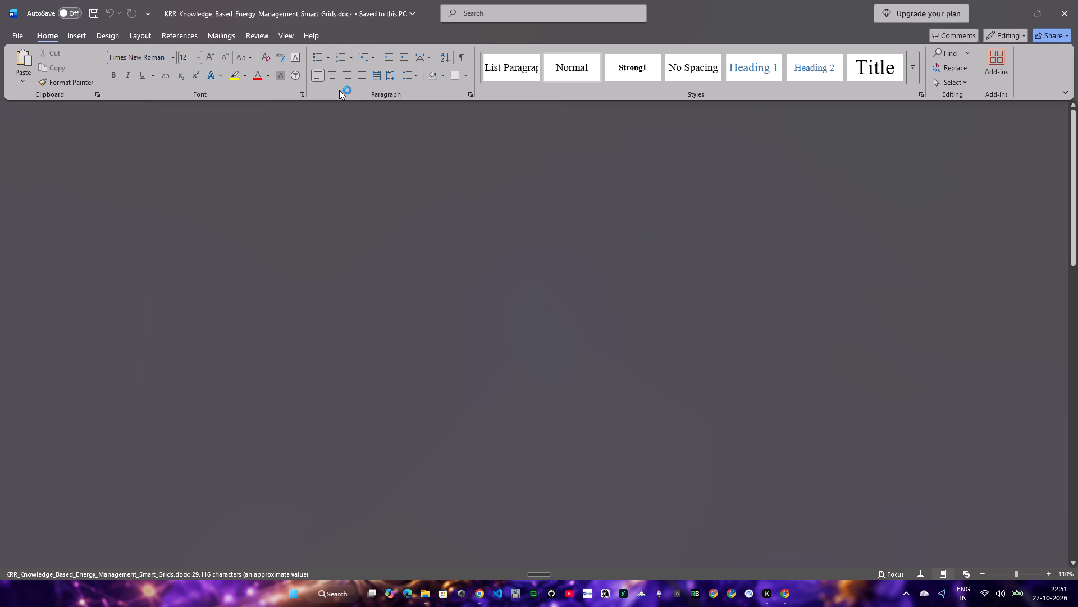
Review the KRR case study report, checking the self-assessment form, certificate, approval sheet and chapter contents.
{"action": "scroll", "coordinate": [254, 242], "scroll_direction": "down", "scroll_amount": 2}
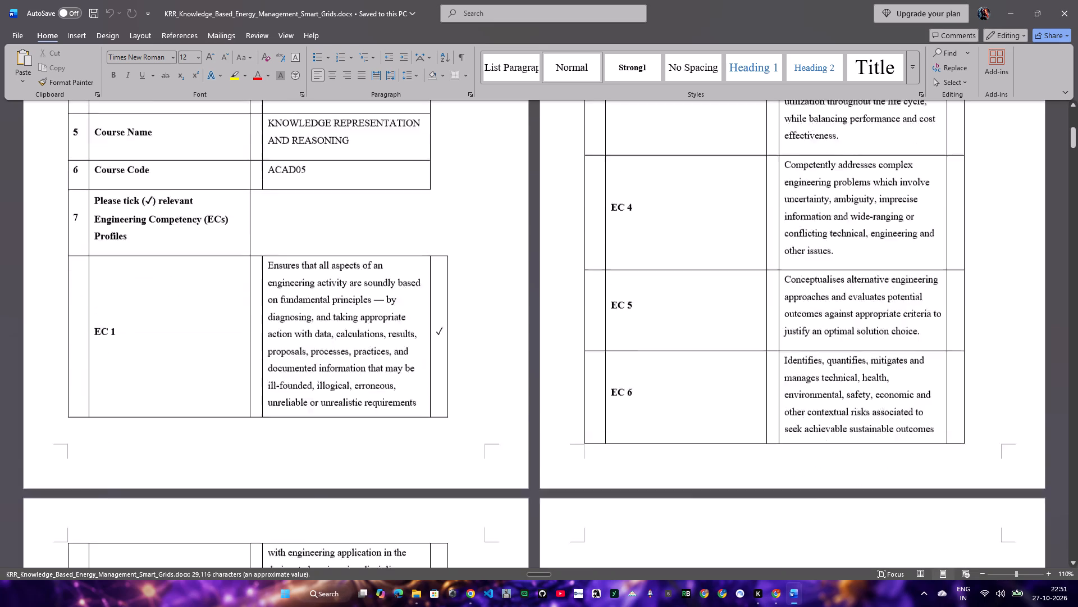
{"action": "scroll", "coordinate": [254, 242], "scroll_direction": "down", "scroll_amount": 10}
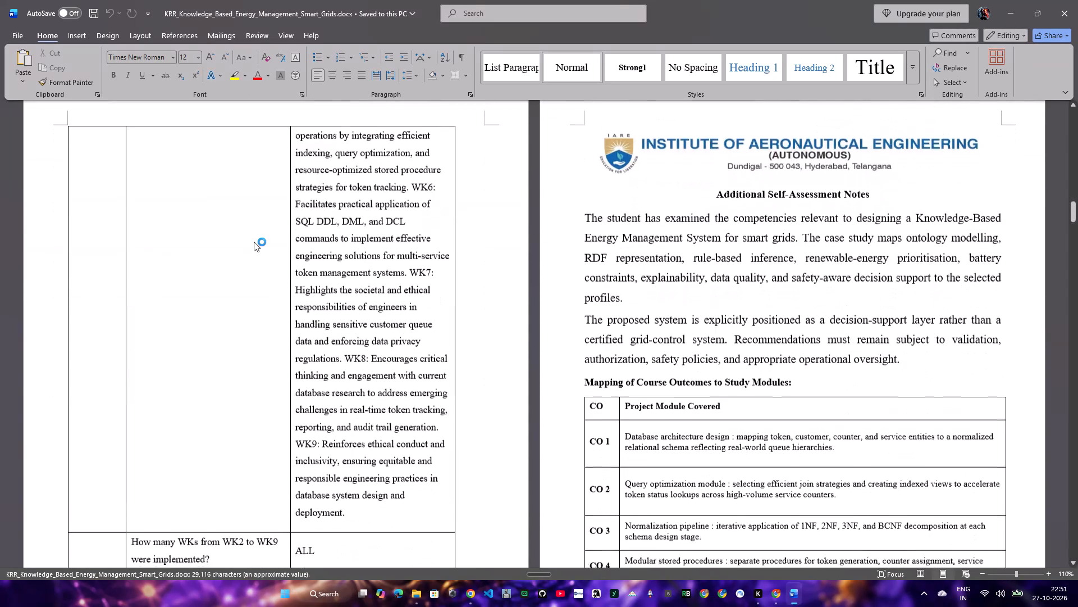
{"action": "scroll", "coordinate": [254, 242], "scroll_direction": "down", "scroll_amount": 3}
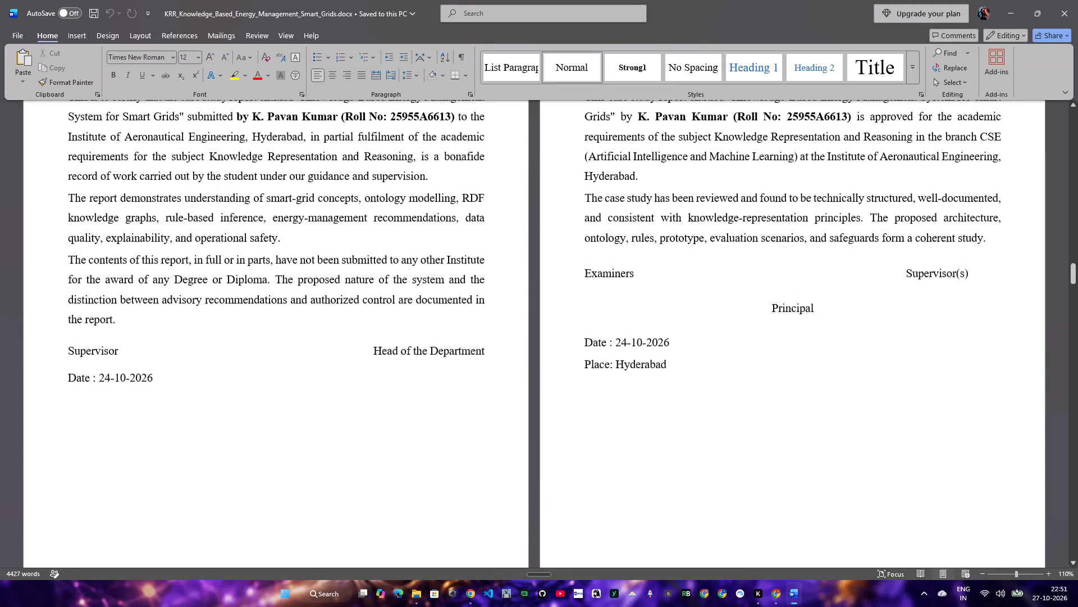
{"action": "scroll", "coordinate": [254, 242], "scroll_direction": "down", "scroll_amount": 2}
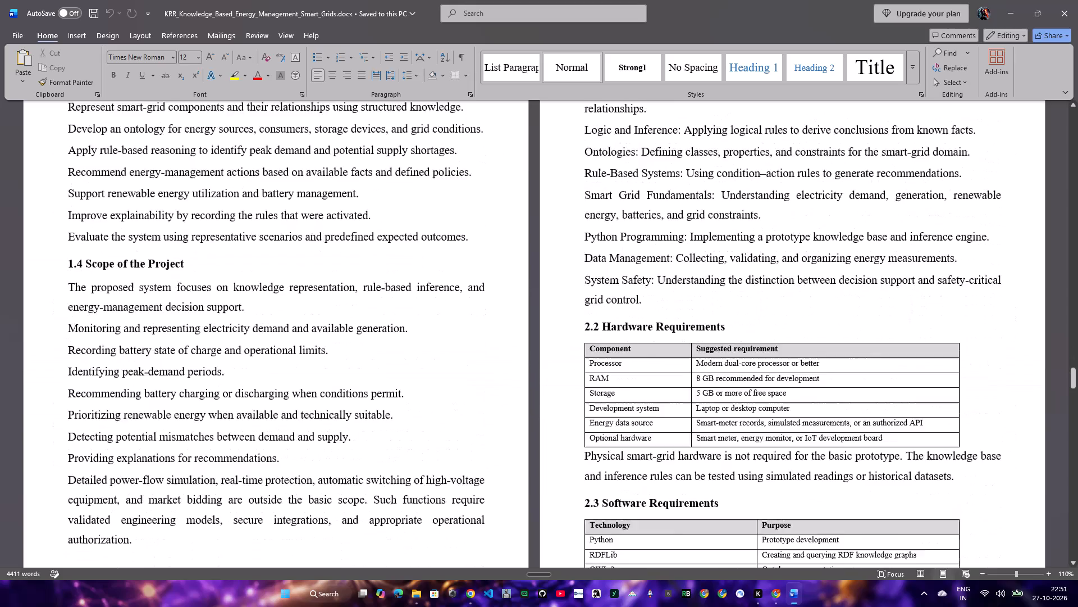
{"action": "scroll", "coordinate": [254, 242], "scroll_direction": "down", "scroll_amount": 3}
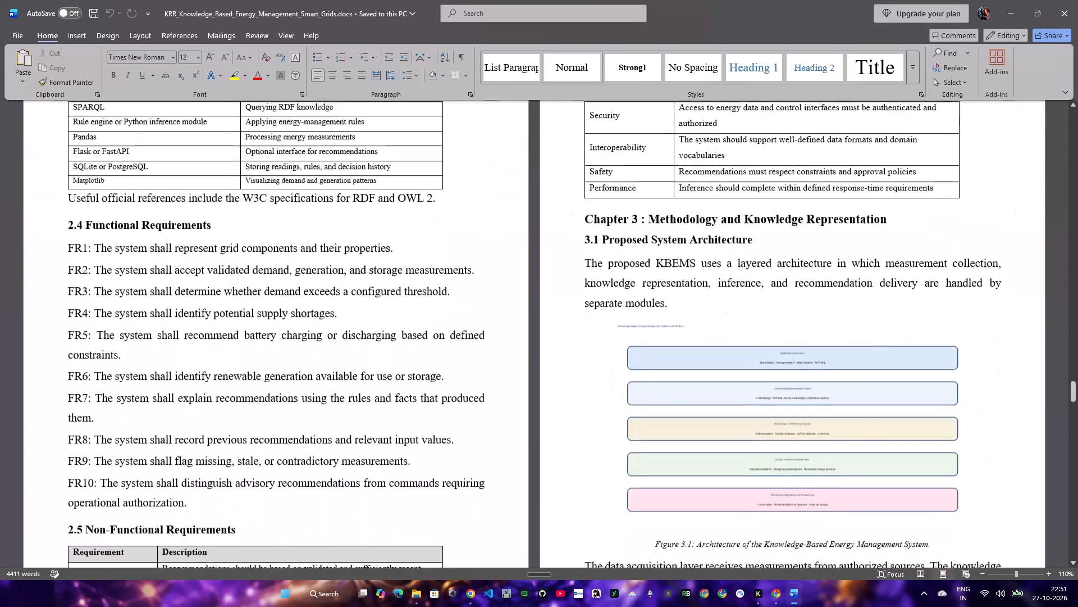
{"action": "scroll", "coordinate": [254, 242], "scroll_direction": "up", "scroll_amount": 5}
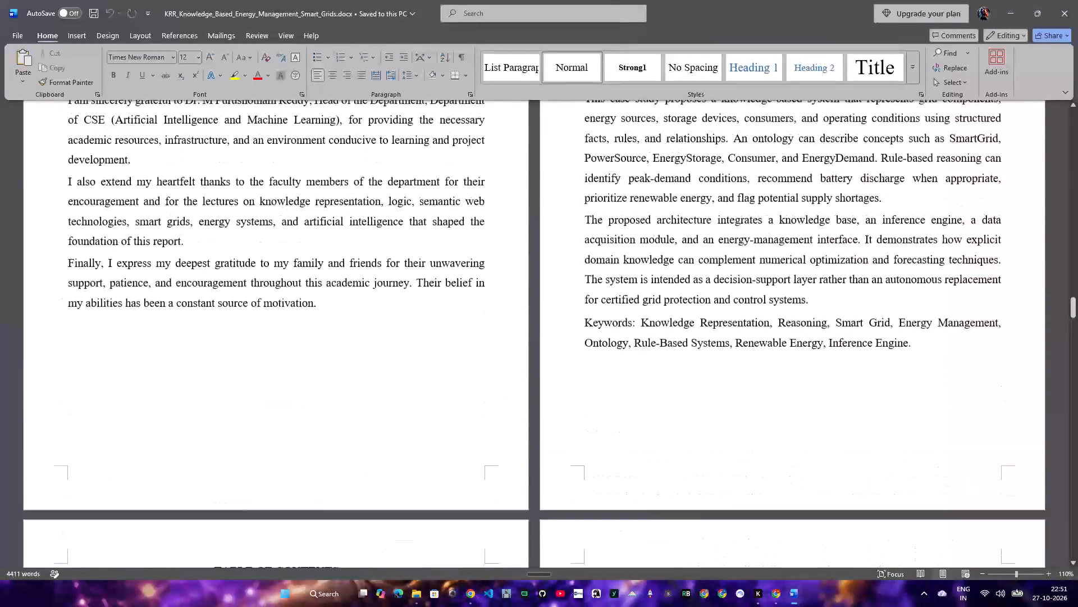
{"action": "scroll", "coordinate": [254, 242], "scroll_direction": "up", "scroll_amount": 3}
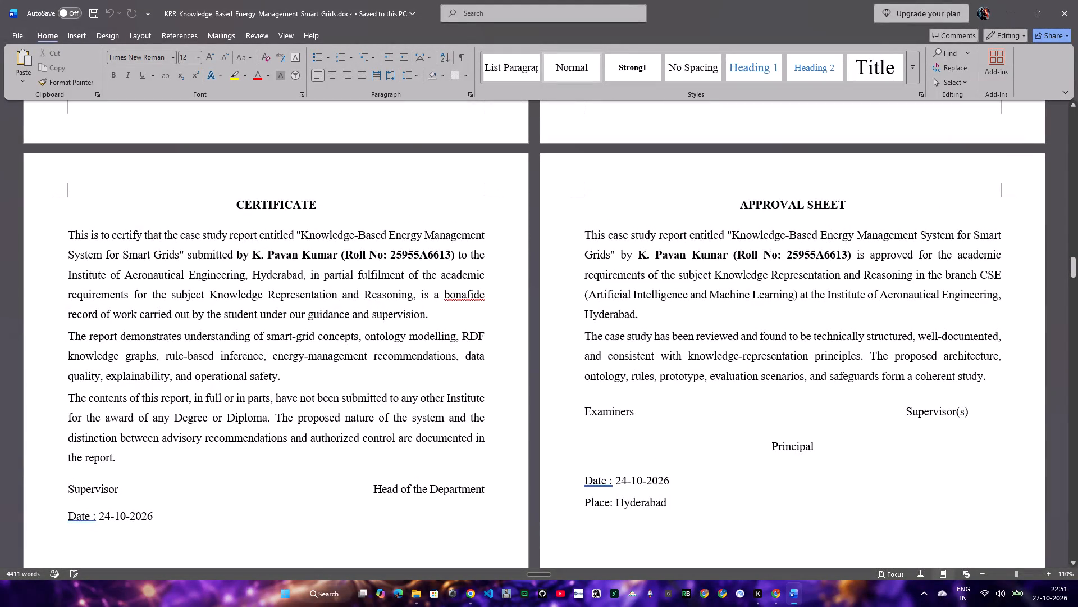
{"action": "scroll", "coordinate": [258, 447], "scroll_direction": "up", "scroll_amount": 2}
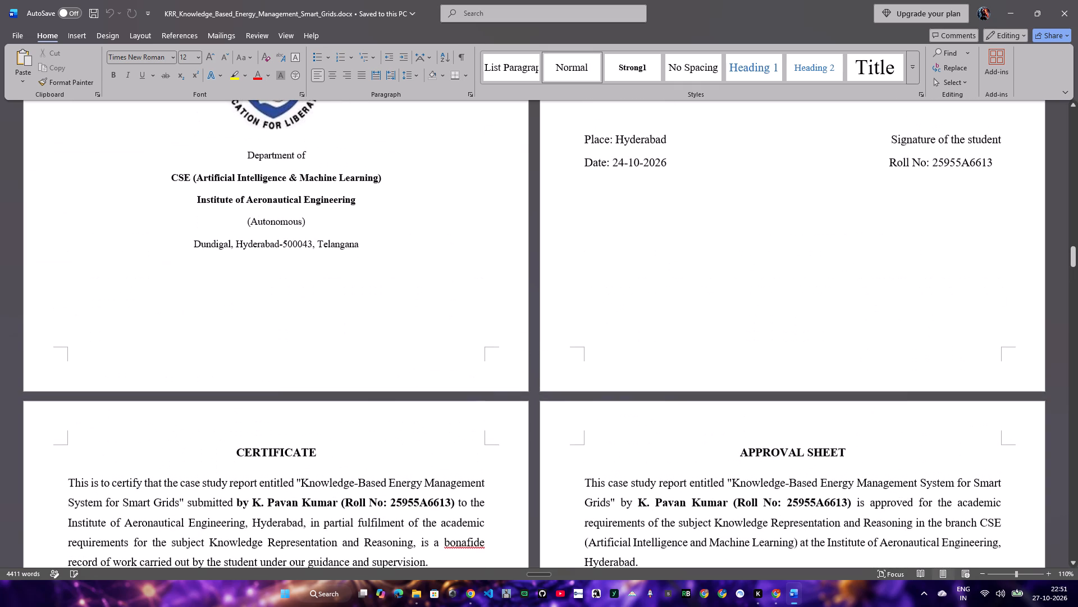
Export the KRR report as a PDF with its existing name into D:\nikkyAATS\aat2, and close the PDF and the Word document.
{"action": "left_click", "coordinate": [19, 39]}
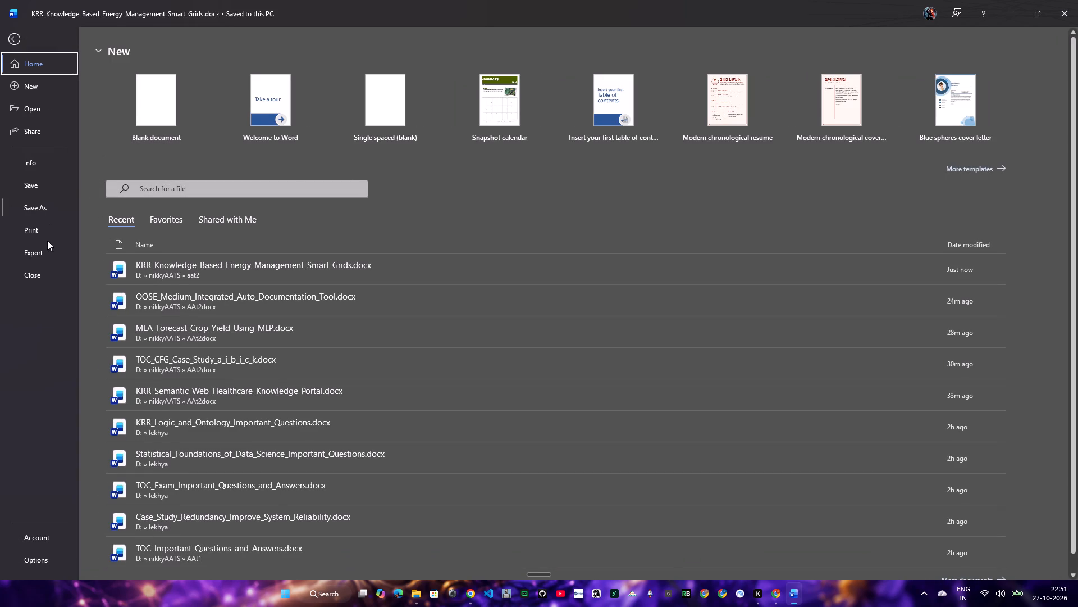
{"action": "left_click", "coordinate": [43, 250]}
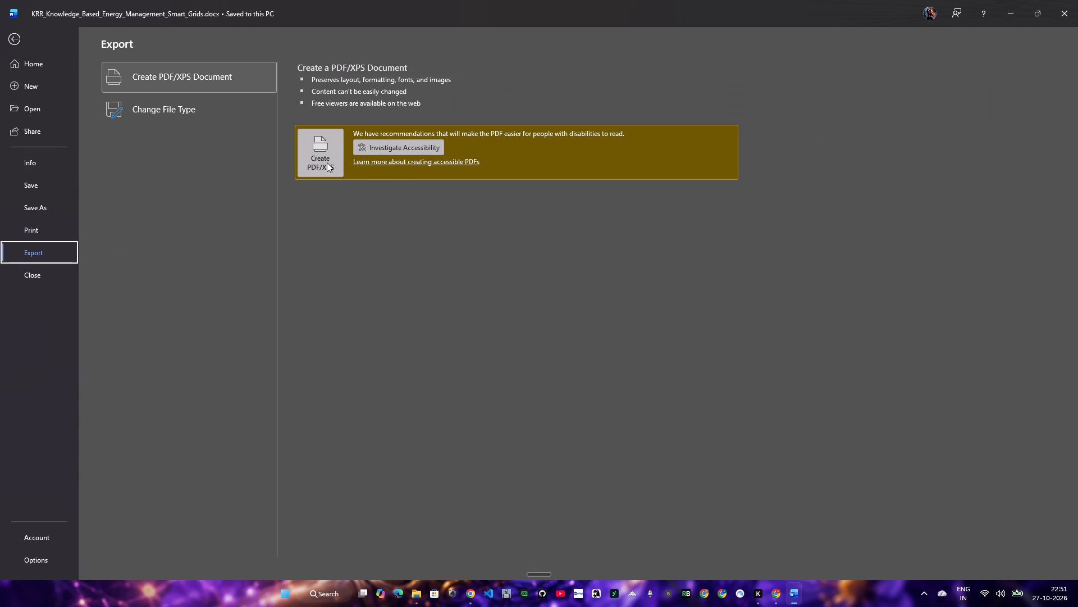
{"action": "left_click", "coordinate": [327, 162]}
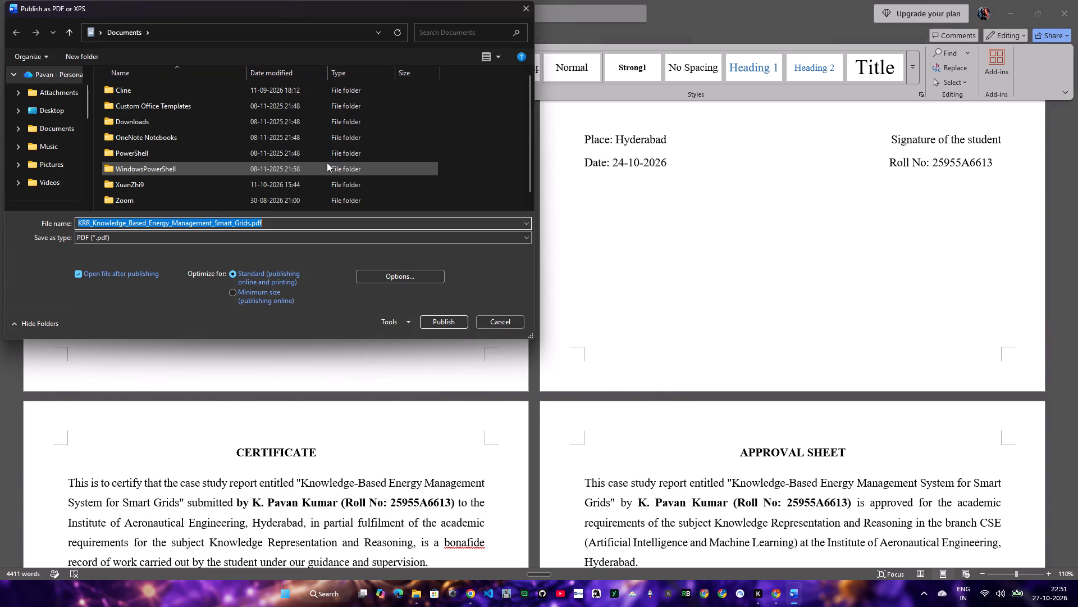
{"action": "scroll", "coordinate": [34, 167], "scroll_direction": "down", "scroll_amount": 4}
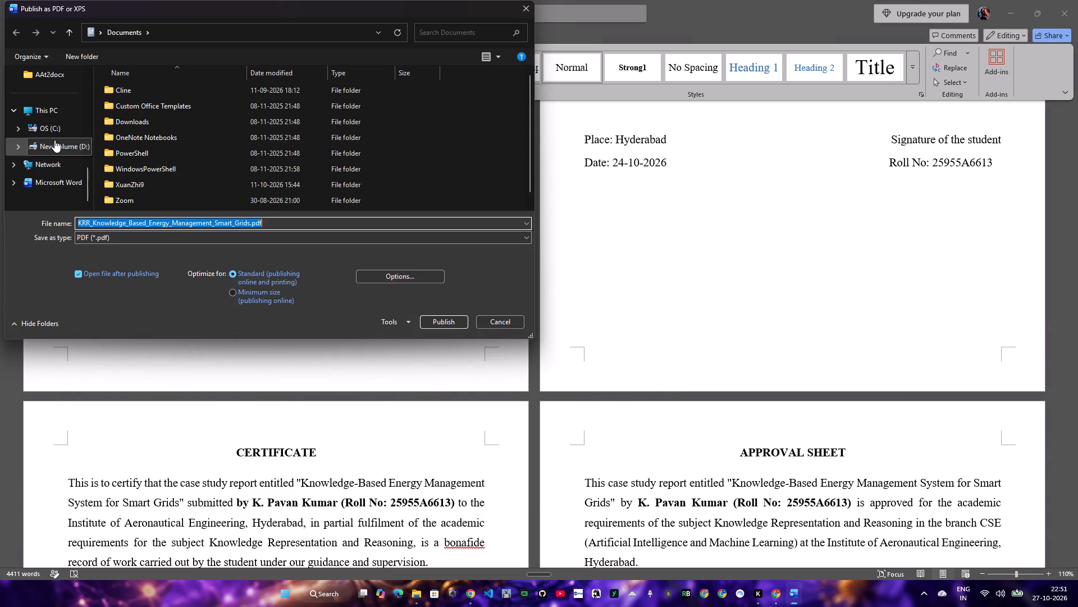
{"action": "left_click", "coordinate": [54, 140]}
{"action": "scroll", "coordinate": [159, 161], "scroll_direction": "down", "scroll_amount": 1}
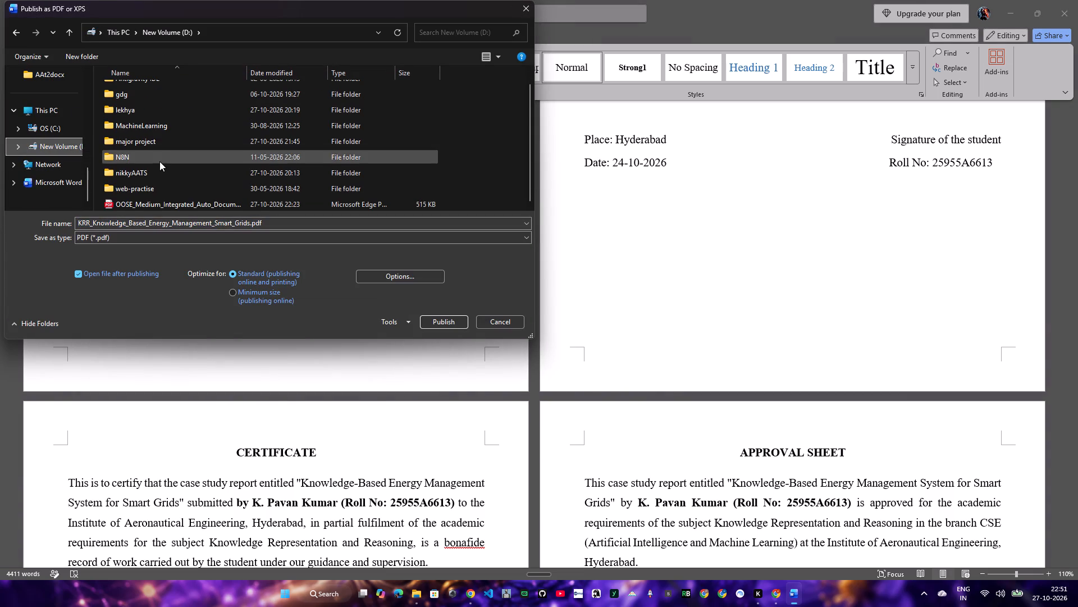
{"action": "scroll", "coordinate": [159, 161], "scroll_direction": "down", "scroll_amount": 1}
{"action": "double_click", "coordinate": [140, 174]}
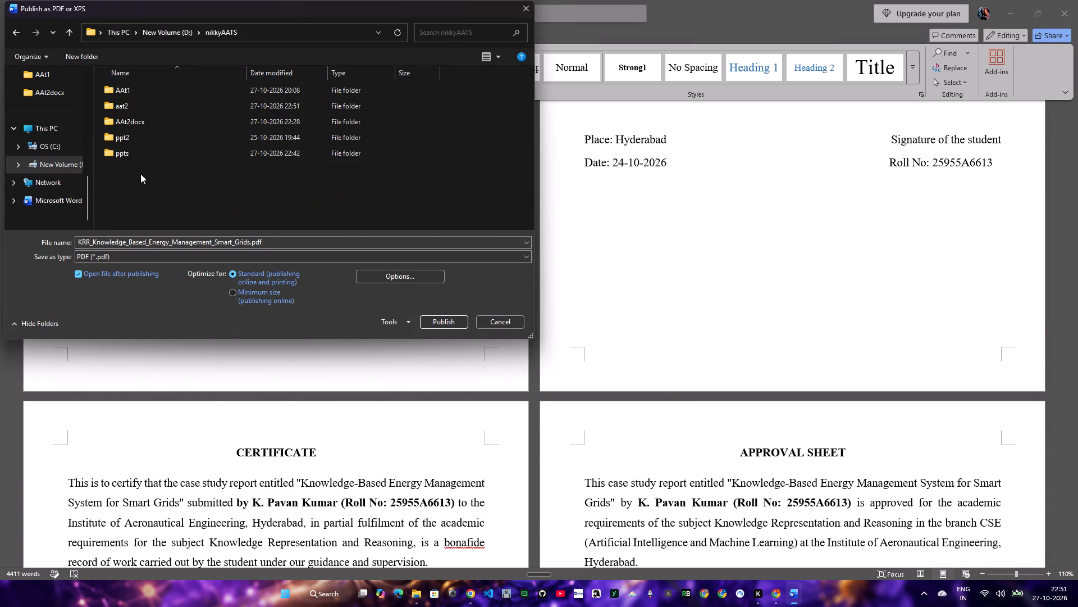
{"action": "double_click", "coordinate": [145, 107]}
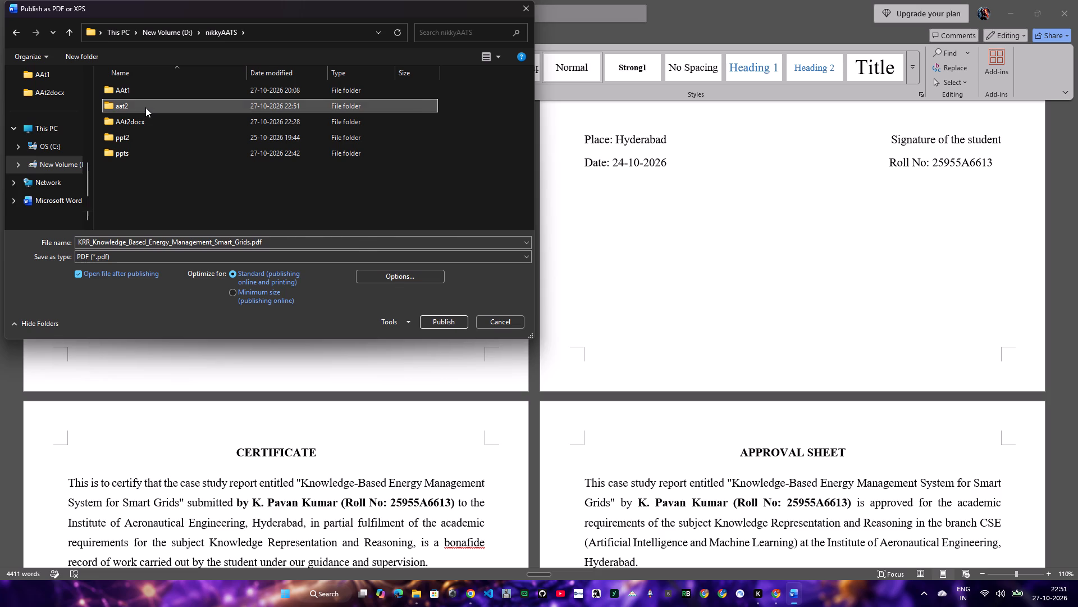
{"action": "left_click", "coordinate": [449, 318]}
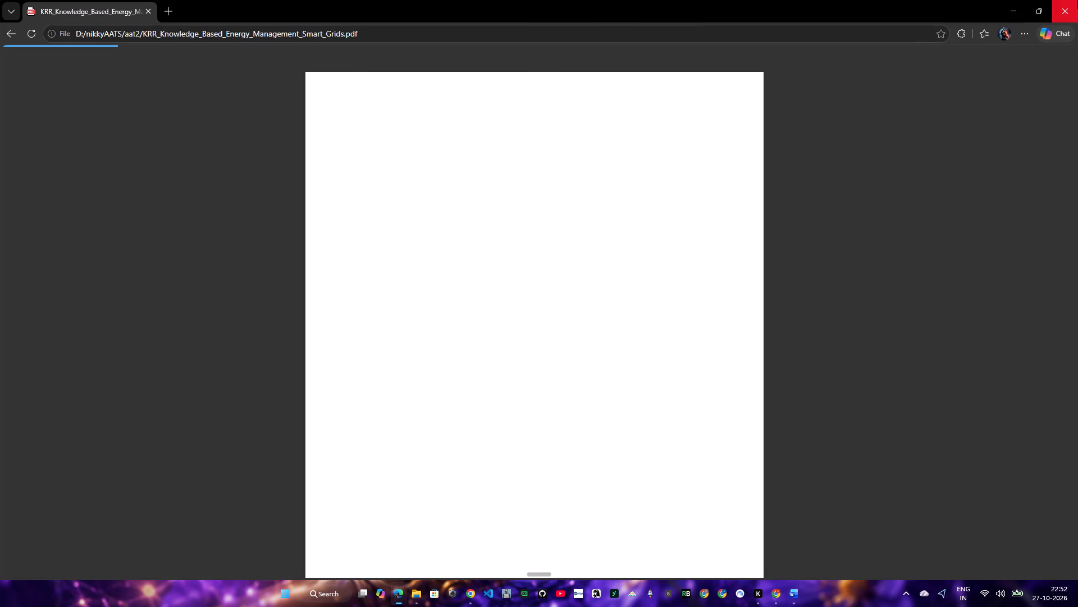
{"action": "left_click", "coordinate": [1077, 0]}
{"action": "left_click", "coordinate": [1077, 0]}
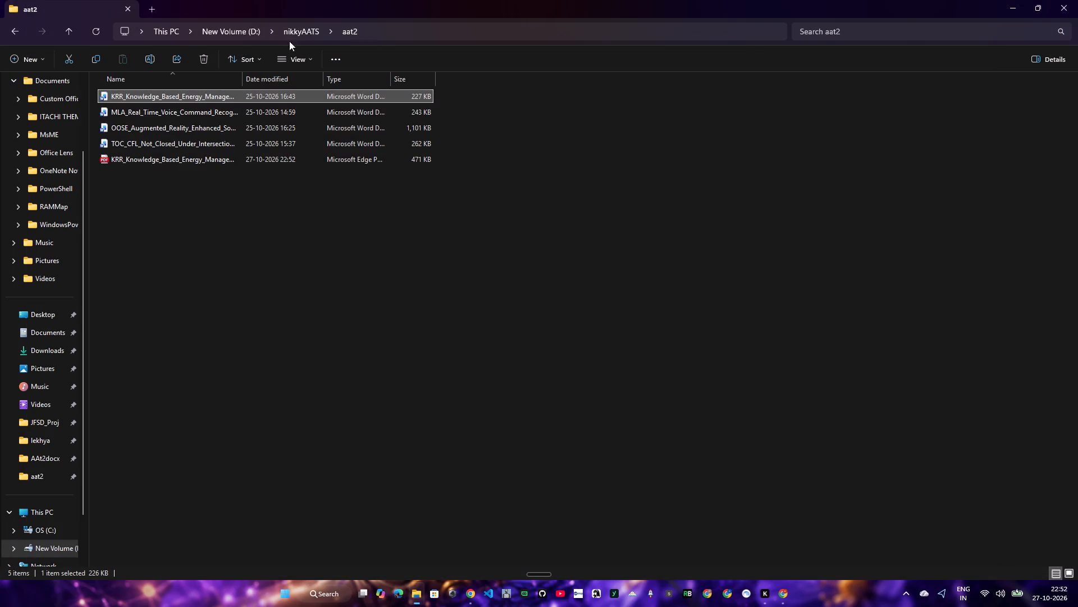
Open the Word report MLA_Real_Time_Voice_Command_Recognition_MLP.docx from the aat2 folder.
{"action": "double_click", "coordinate": [150, 114]}
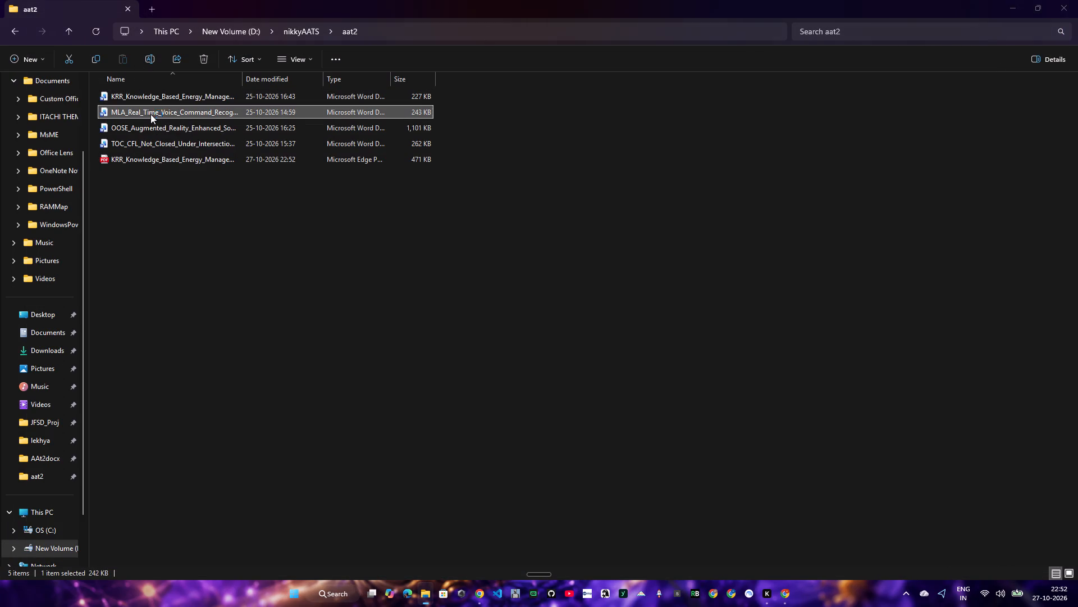
{"action": "left_click", "coordinate": [21, 31]}
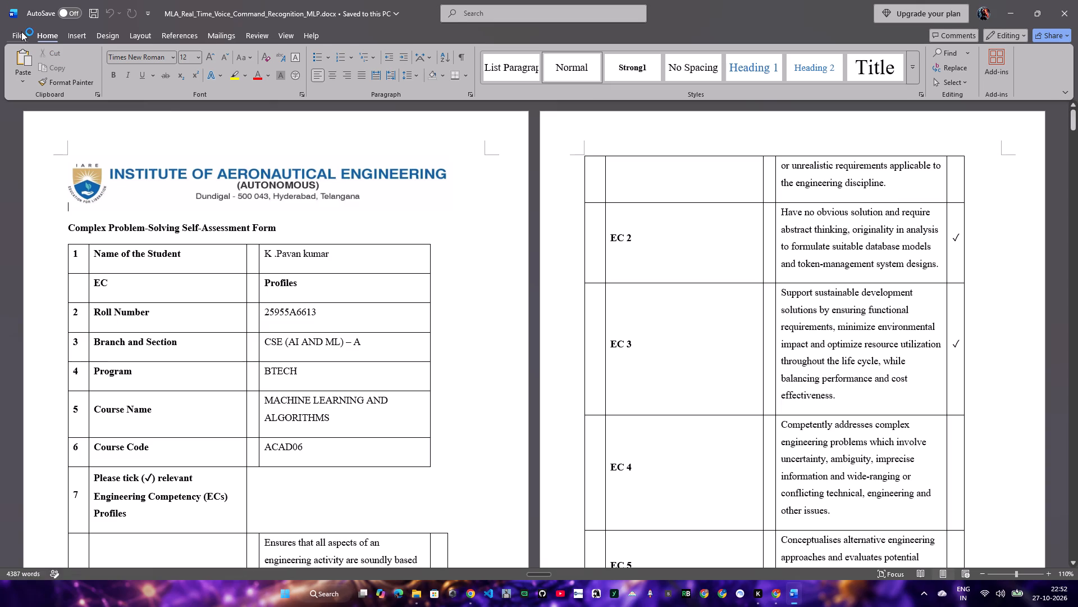
{"action": "left_click", "coordinate": [10, 33]}
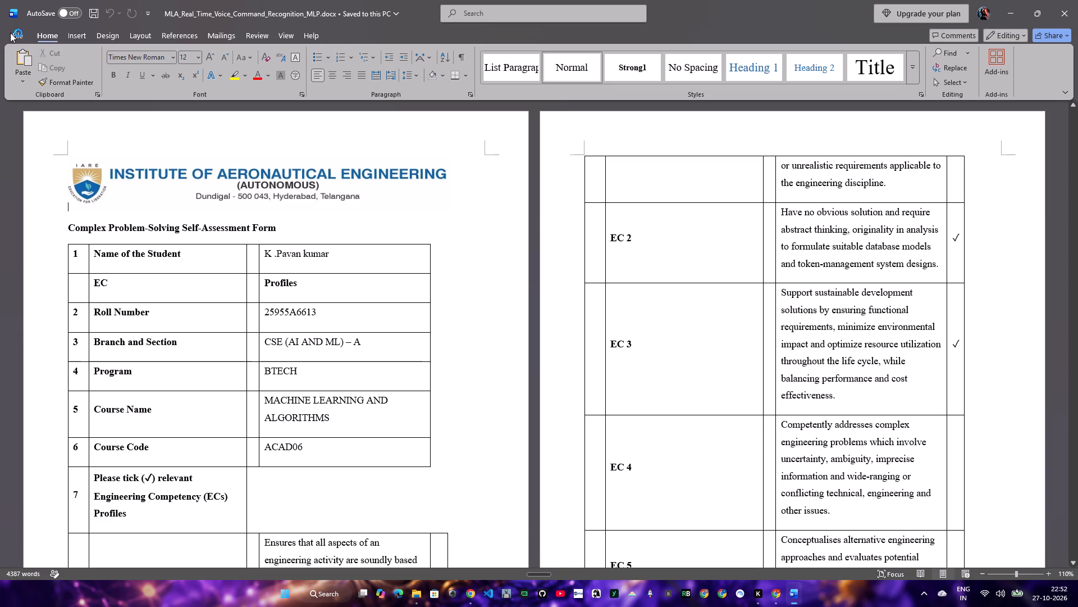
Review the MLA report's front matter, comparing the table of contents with the actual pages of the self-assessment form, title page, declaration, certificate and approval sheet.
{"action": "scroll", "coordinate": [211, 273], "scroll_direction": "down", "scroll_amount": 6}
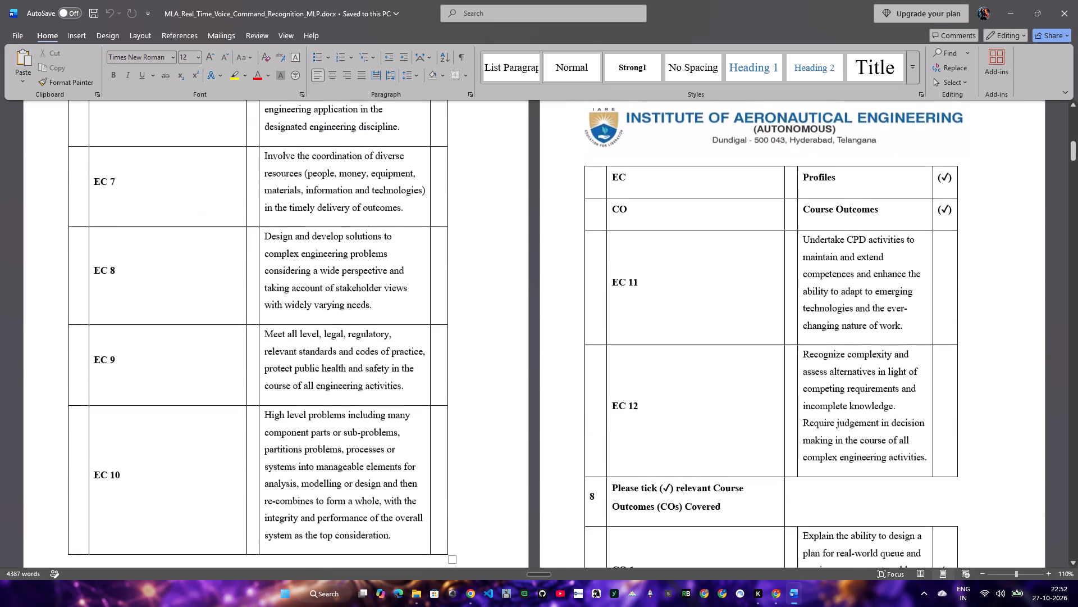
{"action": "scroll", "coordinate": [211, 273], "scroll_direction": "down", "scroll_amount": 5}
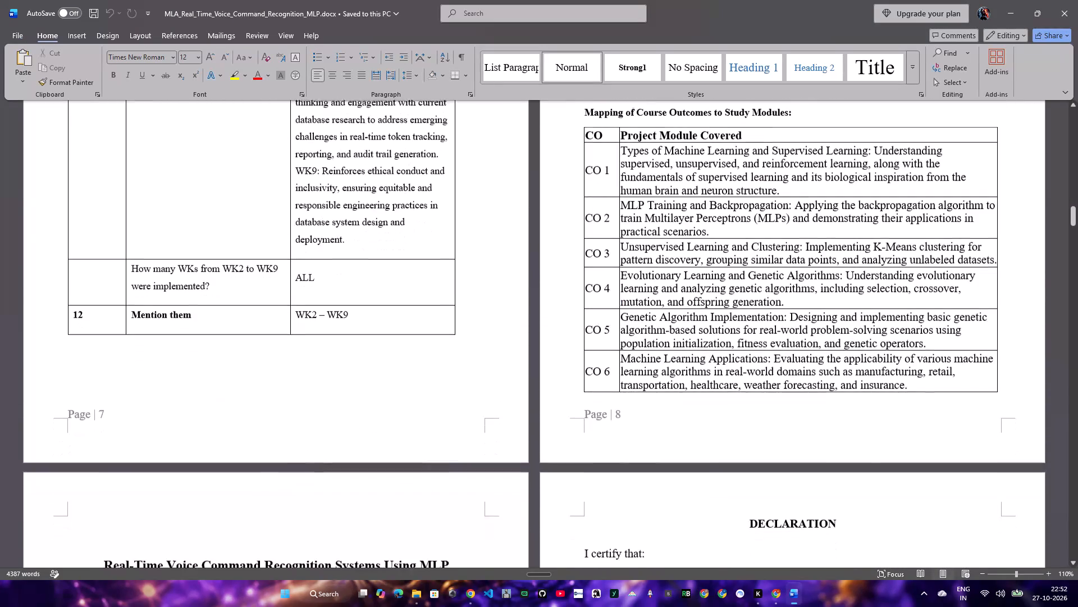
{"action": "scroll", "coordinate": [211, 273], "scroll_direction": "down", "scroll_amount": 3}
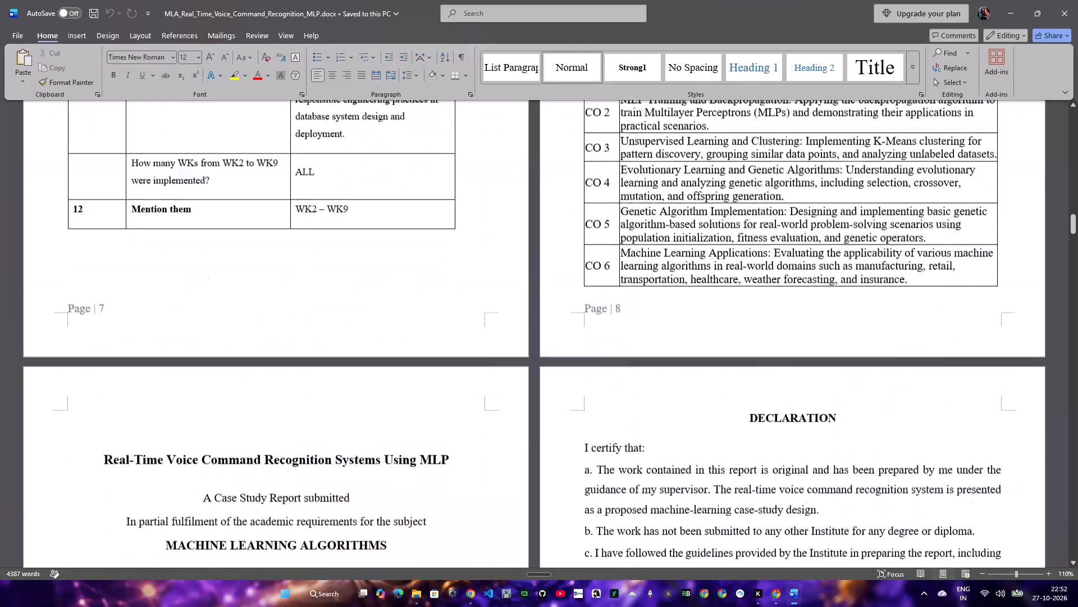
{"action": "scroll", "coordinate": [211, 273], "scroll_direction": "down", "scroll_amount": 3}
{"action": "scroll", "coordinate": [422, 368], "scroll_direction": "down", "scroll_amount": 2}
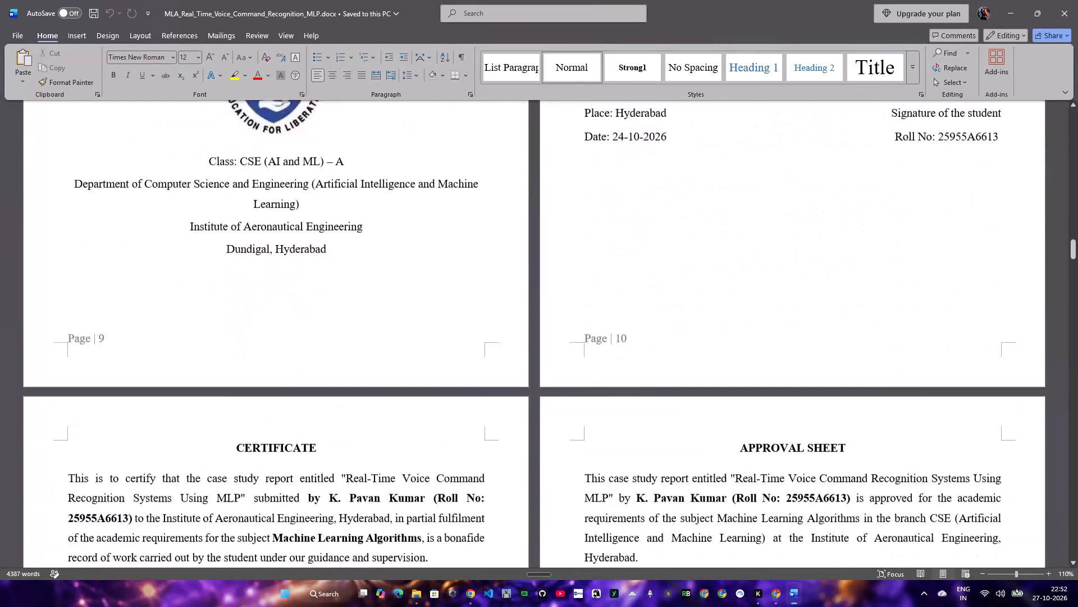
{"action": "scroll", "coordinate": [422, 368], "scroll_direction": "down", "scroll_amount": 3}
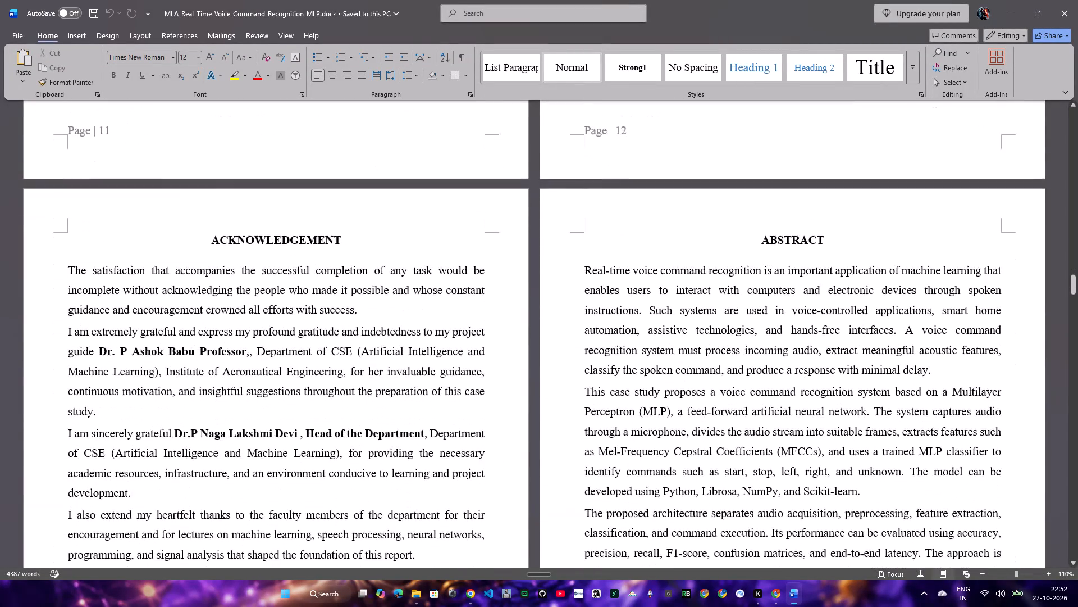
{"action": "scroll", "coordinate": [422, 368], "scroll_direction": "down", "scroll_amount": 3}
{"action": "scroll", "coordinate": [422, 368], "scroll_direction": "up", "scroll_amount": 1}
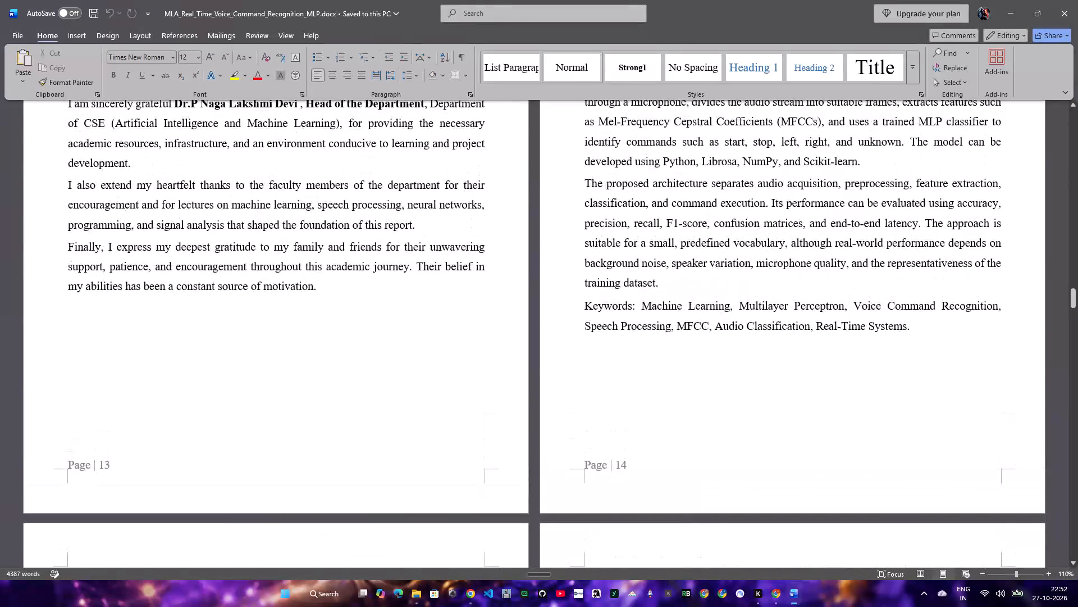
{"action": "scroll", "coordinate": [408, 425], "scroll_direction": "down", "scroll_amount": 2}
{"action": "scroll", "coordinate": [408, 425], "scroll_direction": "up", "scroll_amount": 1}
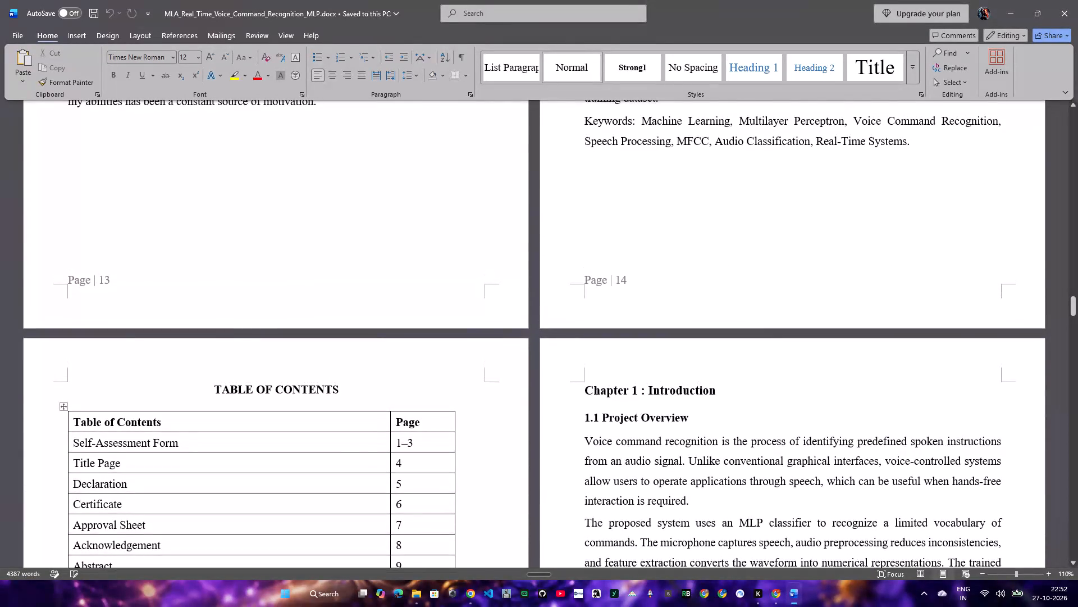
{"action": "scroll", "coordinate": [418, 450], "scroll_direction": "down", "scroll_amount": 1}
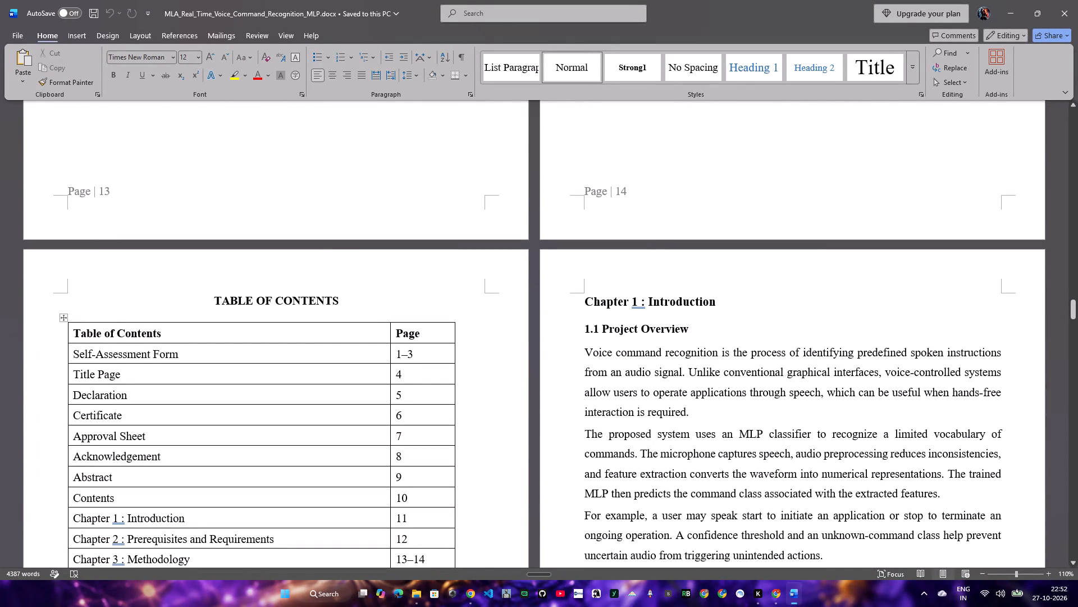
{"action": "scroll", "coordinate": [449, 331], "scroll_direction": "up", "scroll_amount": 5}
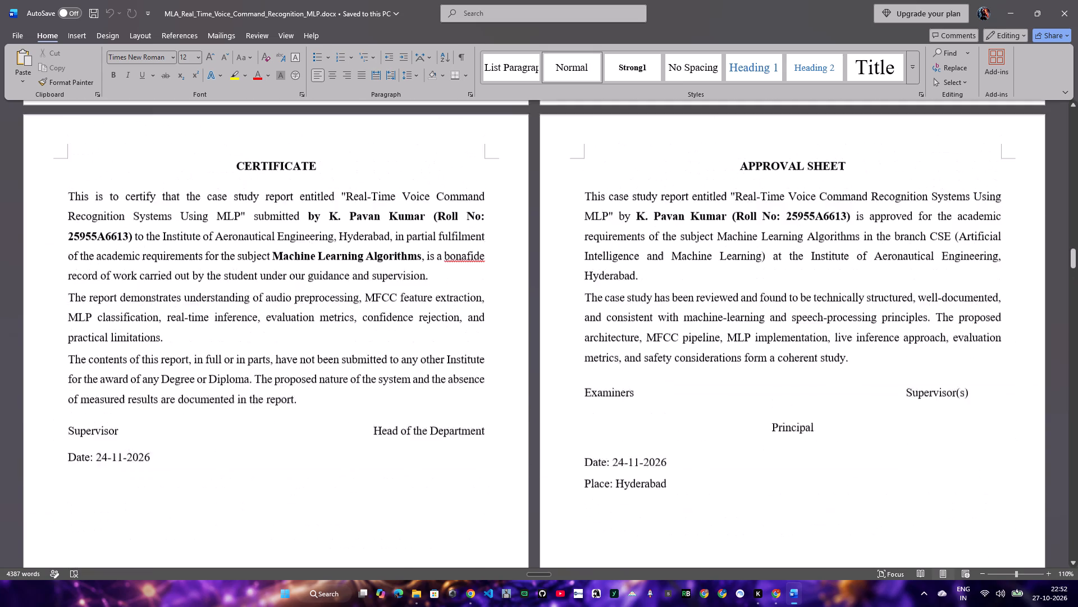
{"action": "scroll", "coordinate": [449, 331], "scroll_direction": "up", "scroll_amount": 2}
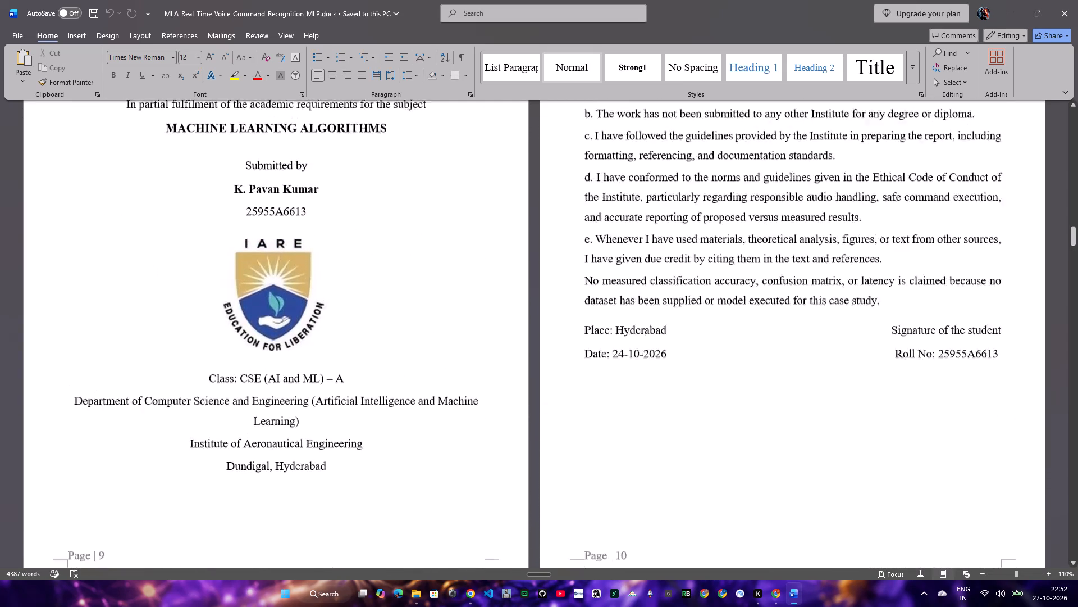
In the table of contents, set the pages of Self-Assessment Form to 1–8, Title Page to 9 and Declaration to 10.
{"action": "scroll", "coordinate": [449, 331], "scroll_direction": "down", "scroll_amount": 4}
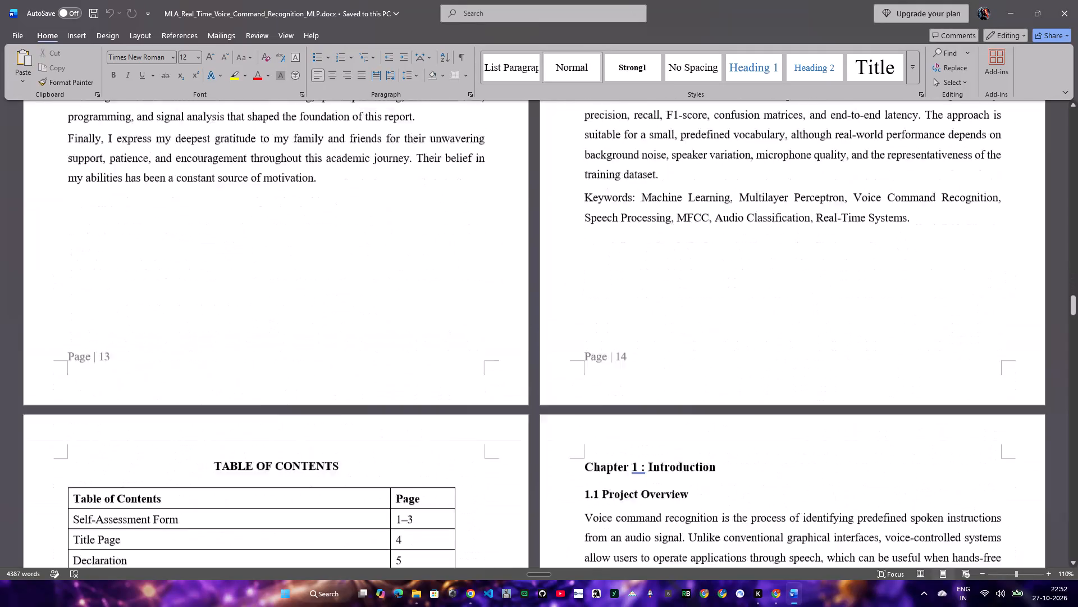
{"action": "scroll", "coordinate": [449, 331], "scroll_direction": "down", "scroll_amount": 1}
{"action": "left_click", "coordinate": [417, 289]}
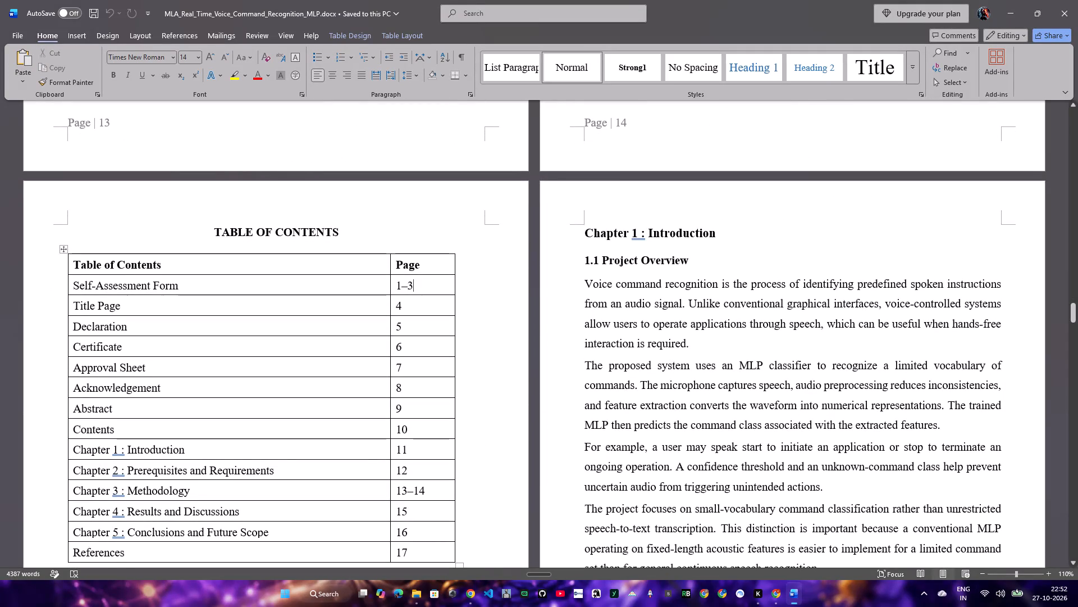
{"action": "key", "text": "BackSpace"}
{"action": "key", "text": "8"}
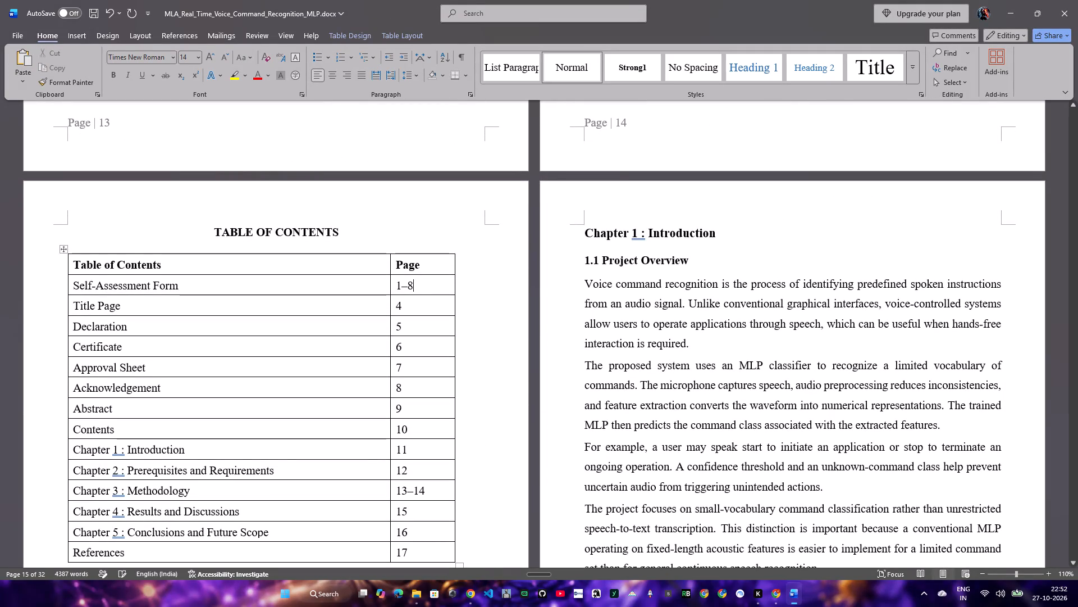
{"action": "left_click", "coordinate": [417, 305]}
{"action": "key", "text": "BackSpace"}
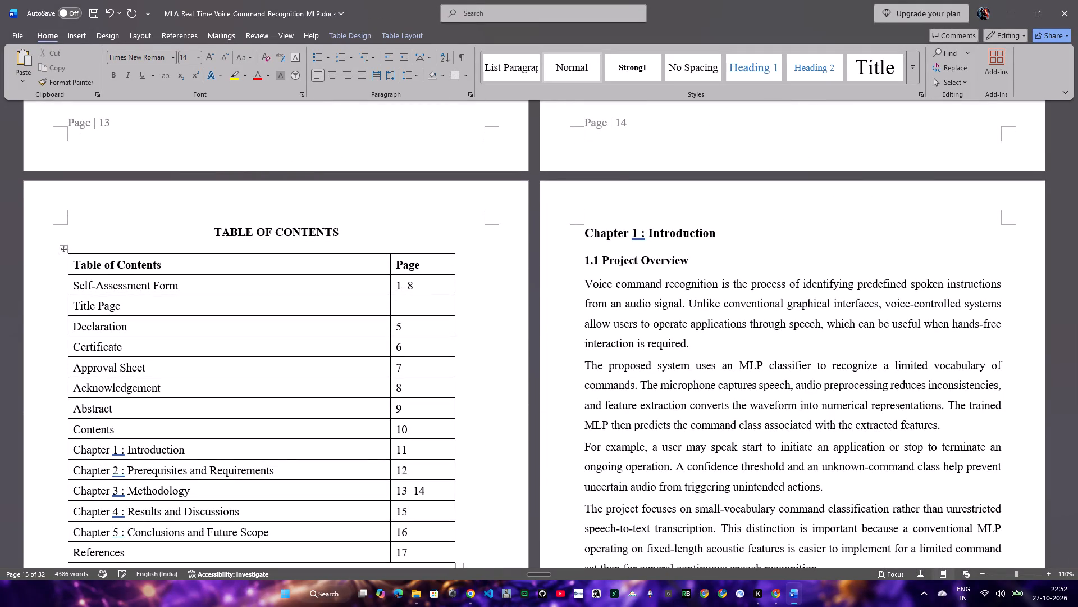
{"action": "key", "text": "9"}
{"action": "left_click", "coordinate": [417, 331]}
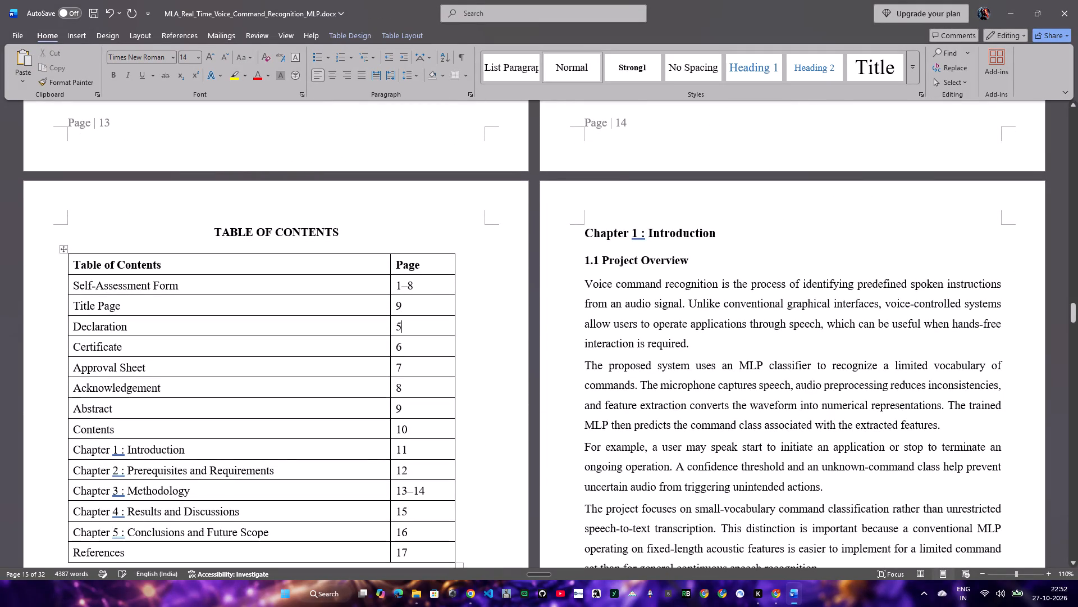
{"action": "key", "text": "BackSpace"}
{"action": "type", "text": "10"}
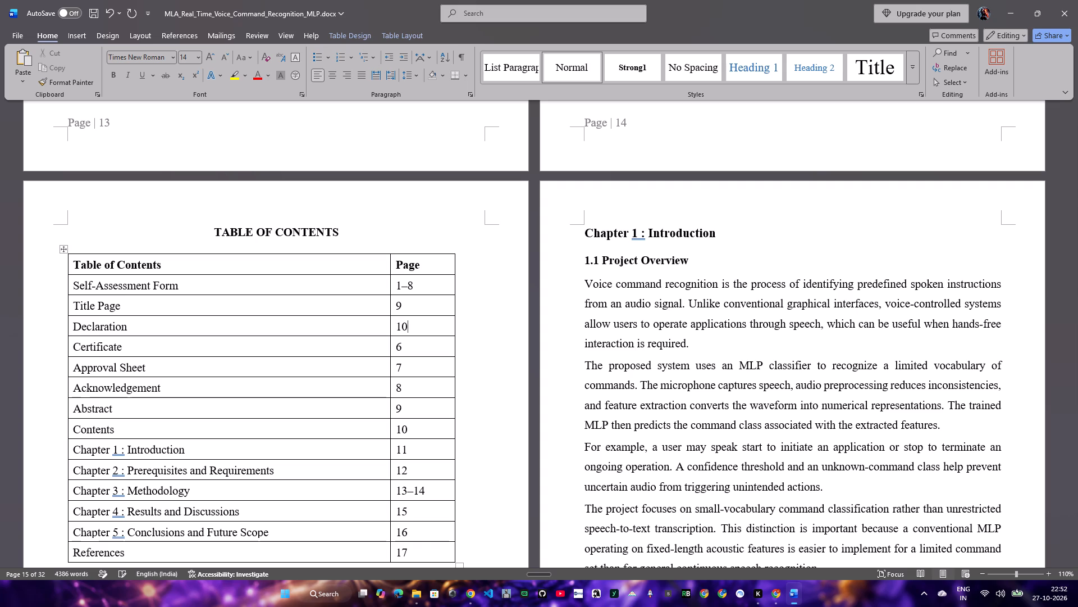
Set the table of contents pages of Certificate to 11, Approval Sheet to 12 and Acknowledgement to 13.
{"action": "left_click", "coordinate": [417, 350]}
{"action": "key", "text": "BackSpace"}
{"action": "type", "text": "11"}
{"action": "left_click", "coordinate": [419, 371]}
{"action": "key", "text": "BackSpace"}
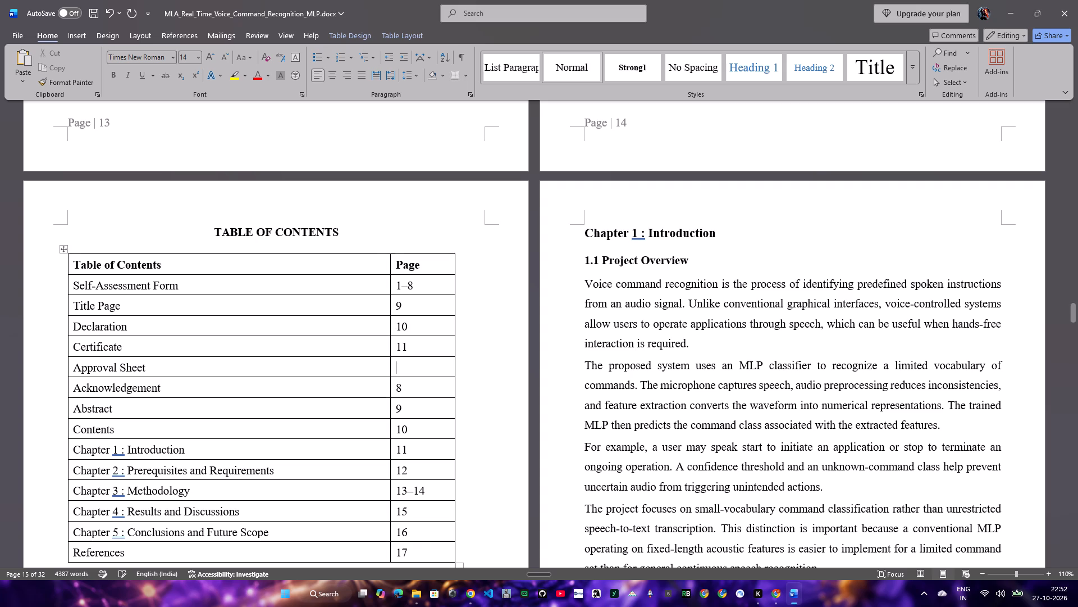
{"action": "type", "text": "12"}
{"action": "left_click", "coordinate": [419, 394]}
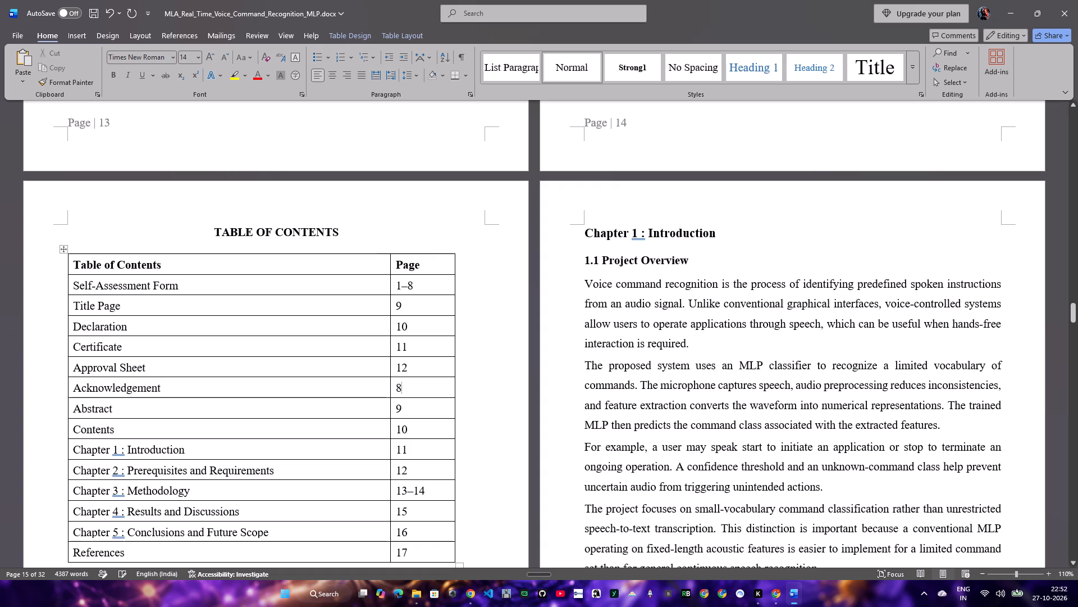
{"action": "key", "text": "BackSpace"}
{"action": "type", "text": "13"}
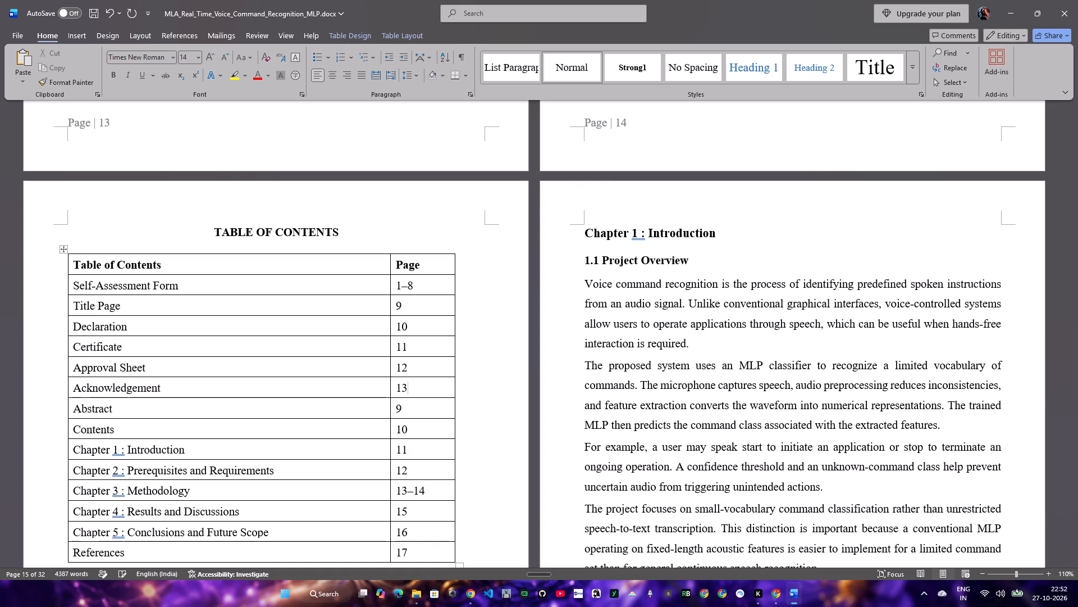
Set the table of contents pages of Abstract to 14 and Contents to 15, checking the page footers.
{"action": "left_click", "coordinate": [410, 412]}
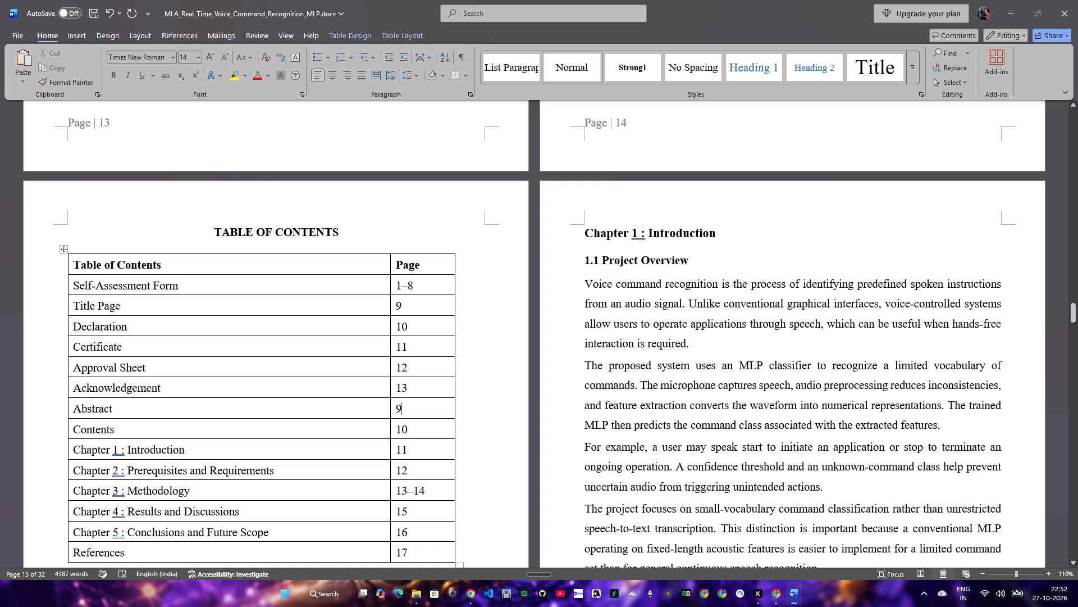
{"action": "key", "text": "BackSpace"}
{"action": "type", "text": "14"}
{"action": "left_click", "coordinate": [412, 430]}
{"action": "scroll", "coordinate": [412, 430], "scroll_direction": "down", "scroll_amount": 1}
{"action": "key", "text": "BackSpace"}
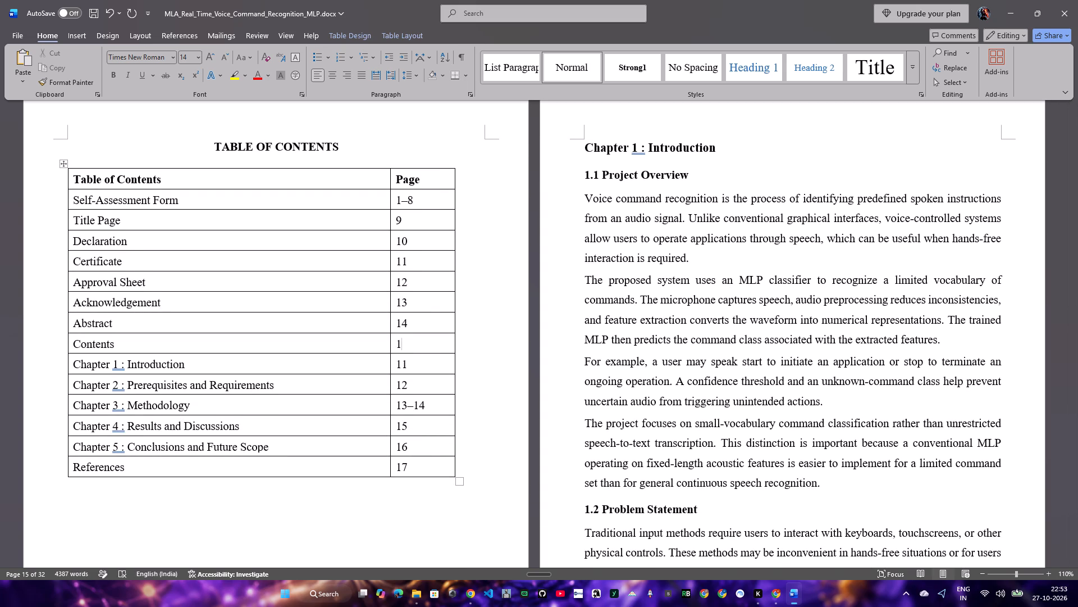
{"action": "scroll", "coordinate": [412, 430], "scroll_direction": "down", "scroll_amount": 2}
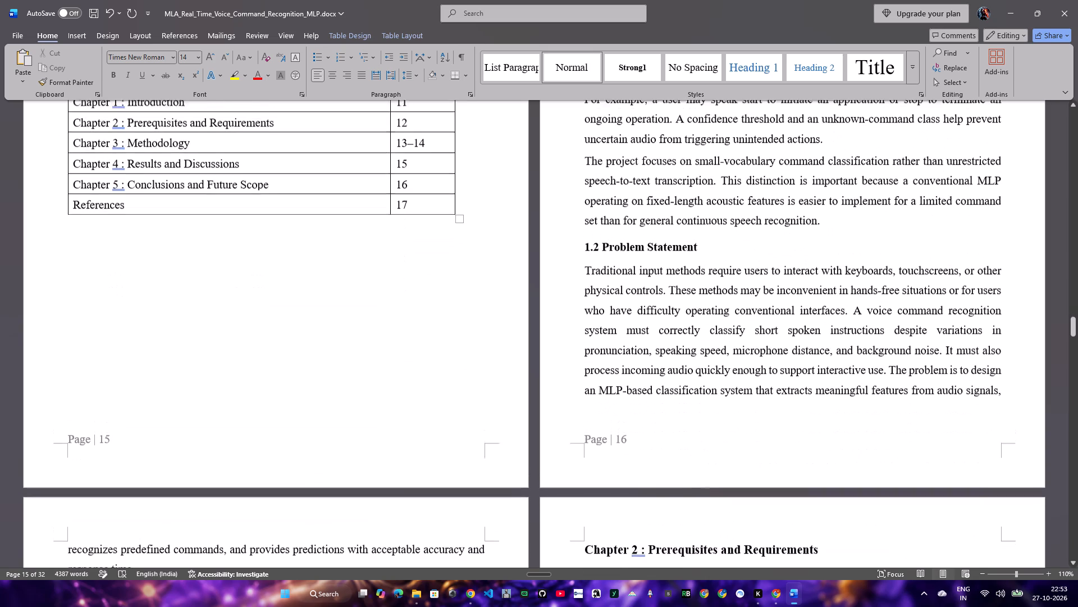
{"action": "scroll", "coordinate": [412, 430], "scroll_direction": "down", "scroll_amount": 1}
{"action": "key", "text": "5"}
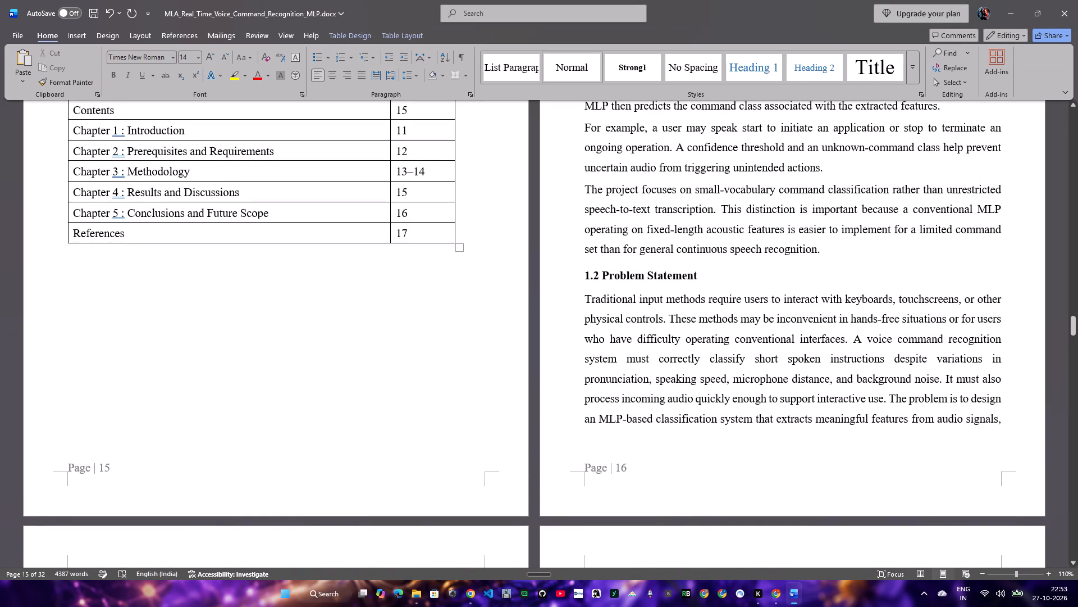
Check the page on which Chapter 1 starts and set the Chapter 1 : Introduction entry in the table of contents to 16.
{"action": "scroll", "coordinate": [431, 407], "scroll_direction": "up", "scroll_amount": 1}
{"action": "left_click", "coordinate": [413, 192]}
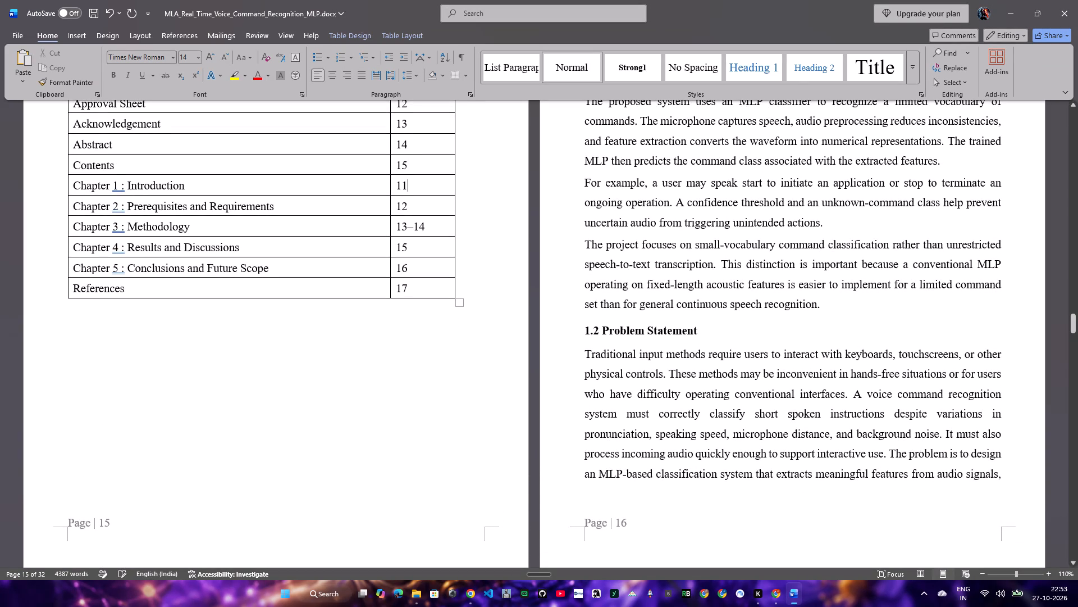
{"action": "scroll", "coordinate": [413, 192], "scroll_direction": "down", "scroll_amount": 1}
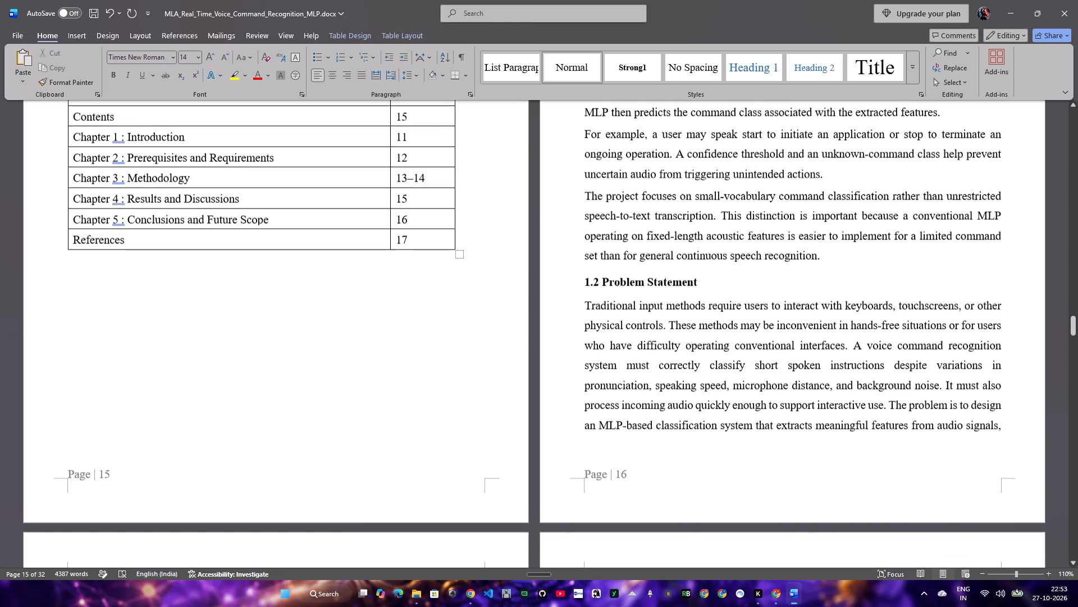
{"action": "scroll", "coordinate": [413, 192], "scroll_direction": "down", "scroll_amount": 3}
{"action": "scroll", "coordinate": [413, 192], "scroll_direction": "up", "scroll_amount": 4}
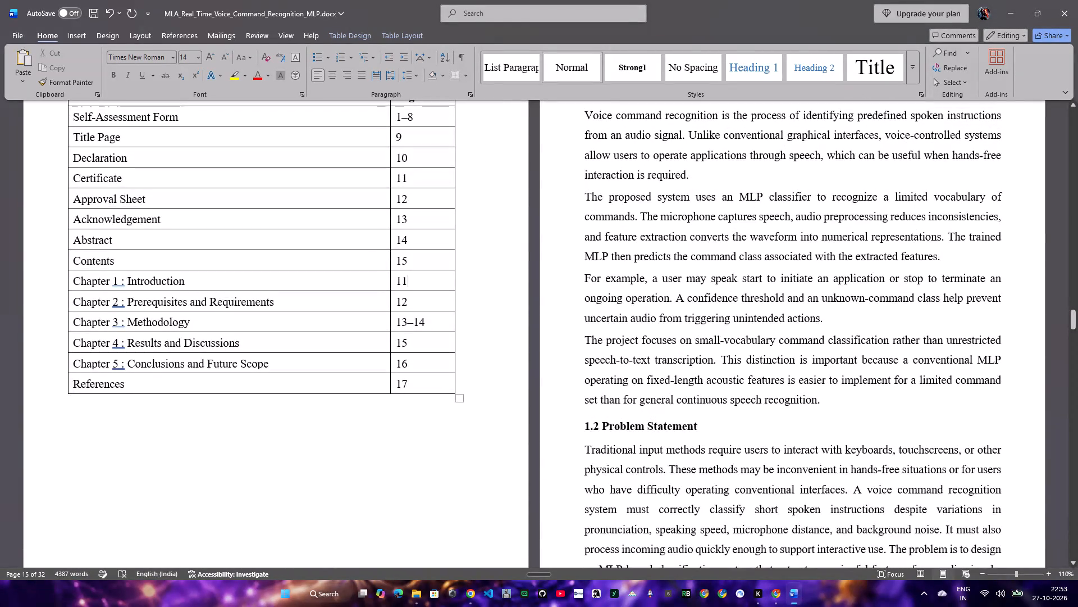
{"action": "scroll", "coordinate": [410, 280], "scroll_direction": "down", "scroll_amount": 4}
{"action": "scroll", "coordinate": [410, 280], "scroll_direction": "up", "scroll_amount": 1}
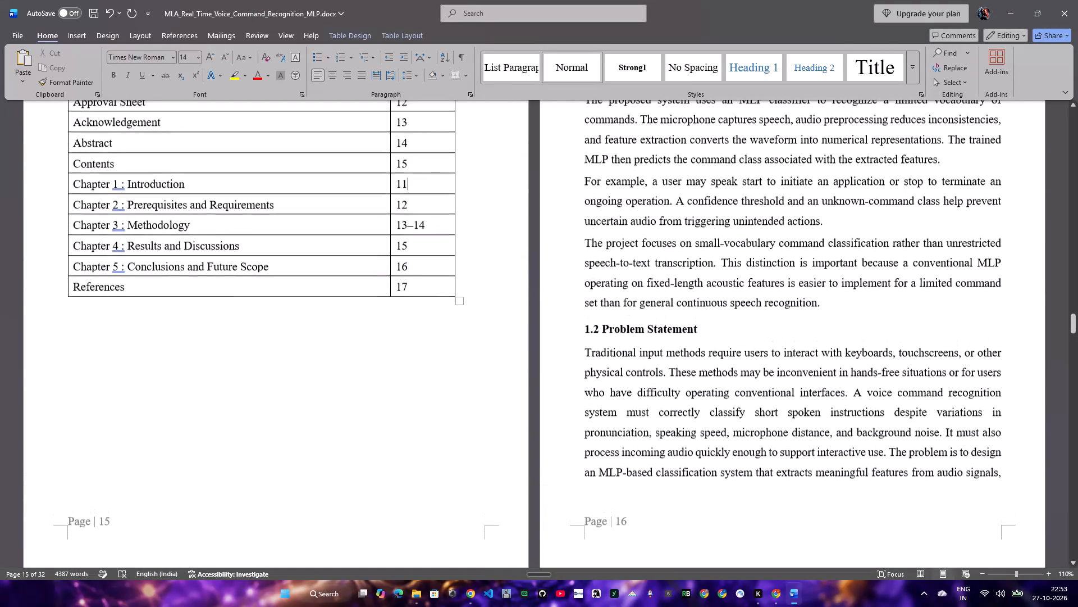
{"action": "key", "text": "BackSpace"}
{"action": "key", "text": "6"}
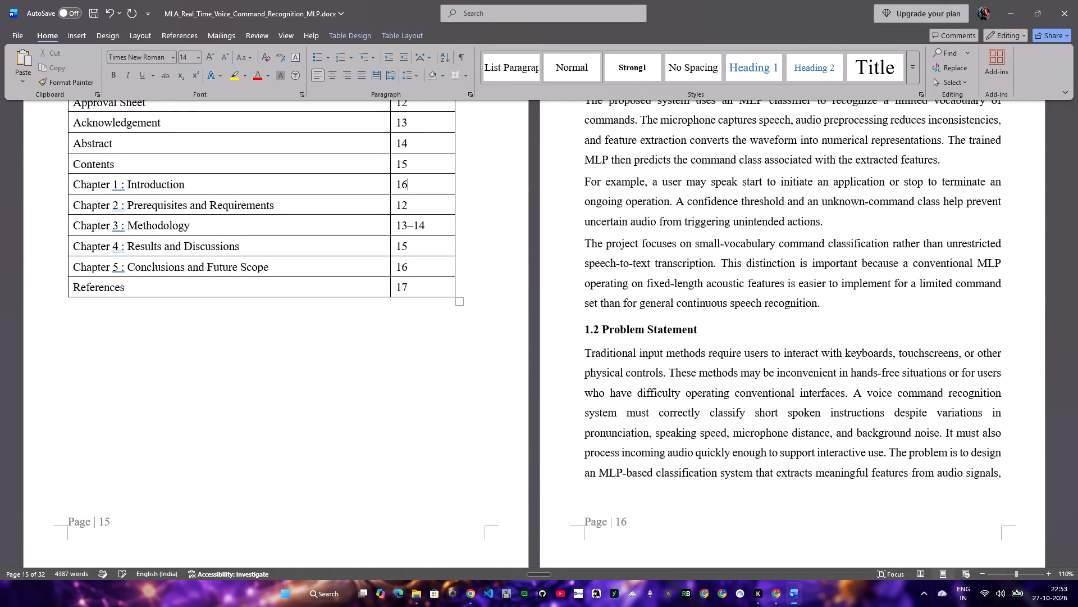
Check the page on which Chapter 2 starts and set the Chapter 2 : Prerequisites and Requirements contents entry to 18.
{"action": "scroll", "coordinate": [434, 322], "scroll_direction": "down", "scroll_amount": 2}
{"action": "scroll", "coordinate": [434, 322], "scroll_direction": "up", "scroll_amount": 1}
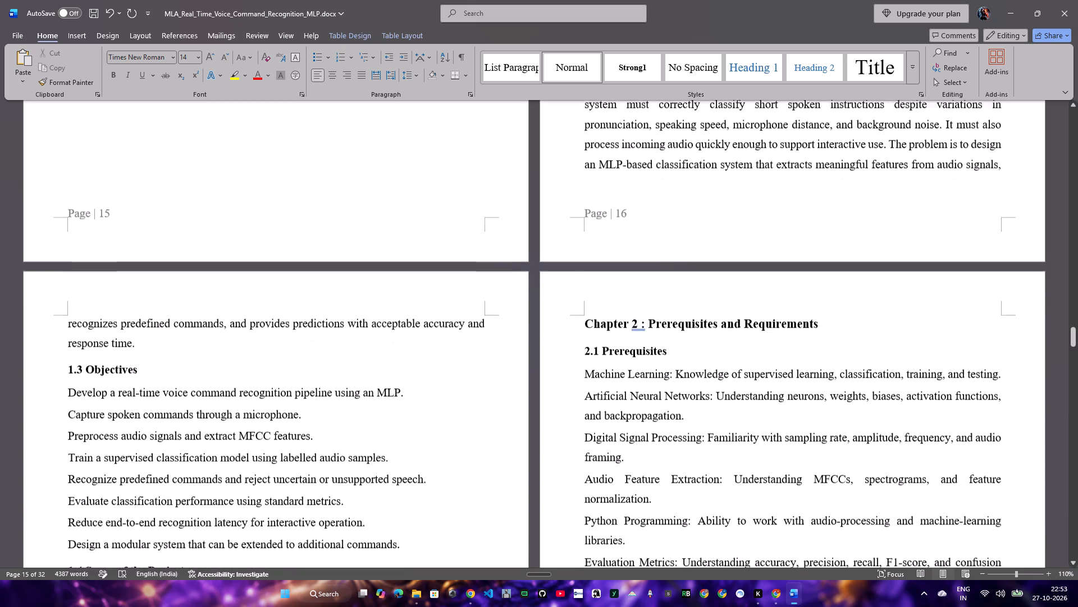
{"action": "scroll", "coordinate": [434, 322], "scroll_direction": "up", "scroll_amount": 1}
{"action": "scroll", "coordinate": [434, 322], "scroll_direction": "down", "scroll_amount": 1}
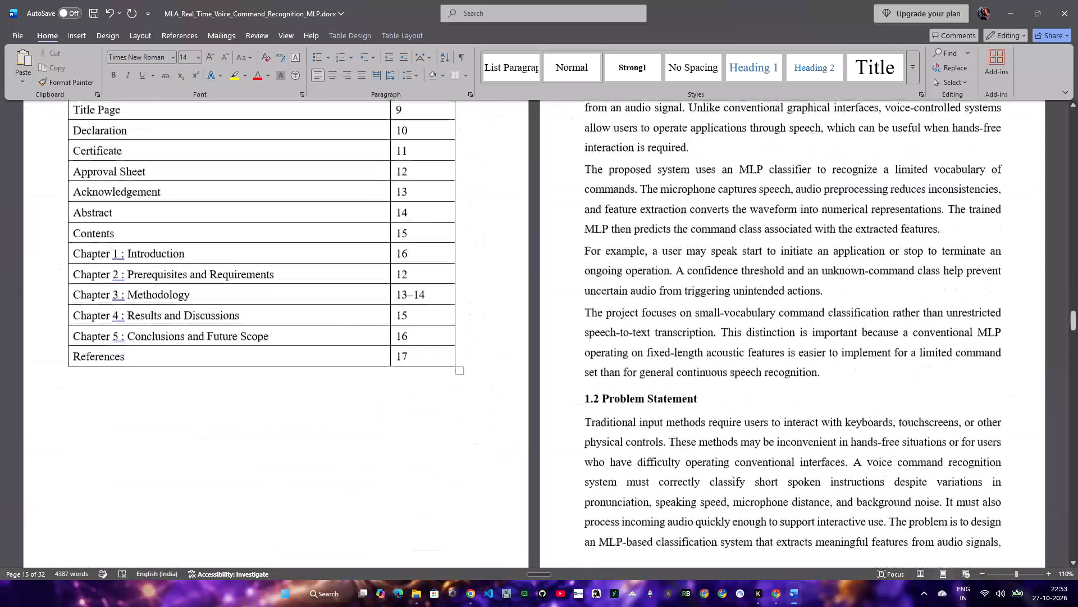
{"action": "left_click", "coordinate": [412, 270]}
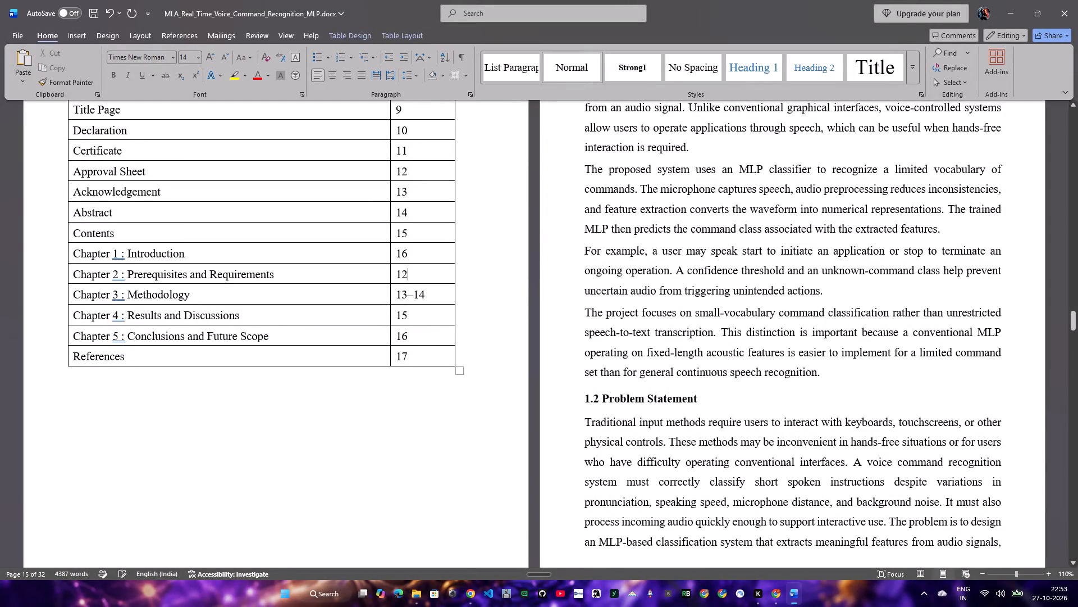
{"action": "key", "text": "BackSpace"}
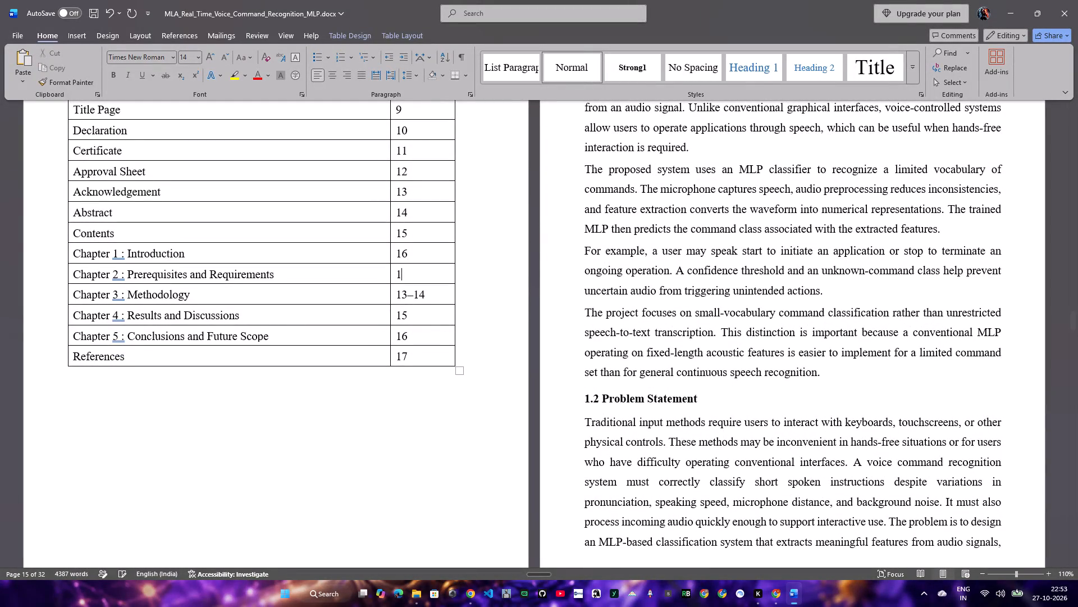
{"action": "key", "text": "8"}
Set the header row of the 2.3 Software Requirements table to 12 pt and increase its line spacing.
{"action": "scroll", "coordinate": [489, 358], "scroll_direction": "down", "scroll_amount": 1}
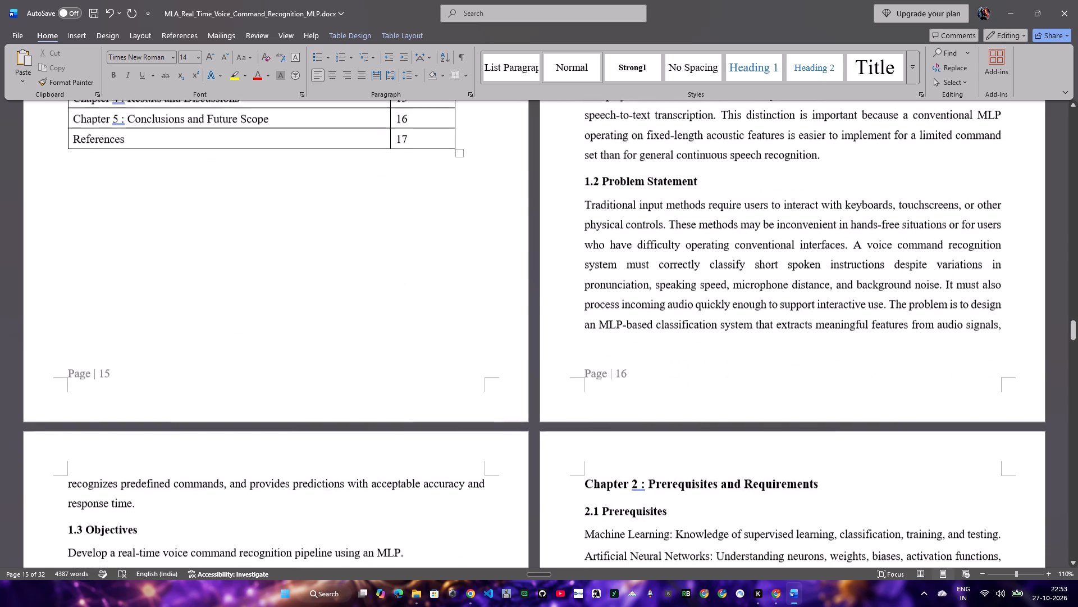
{"action": "scroll", "coordinate": [489, 358], "scroll_direction": "down", "scroll_amount": 2}
{"action": "scroll", "coordinate": [622, 265], "scroll_direction": "down", "scroll_amount": 2}
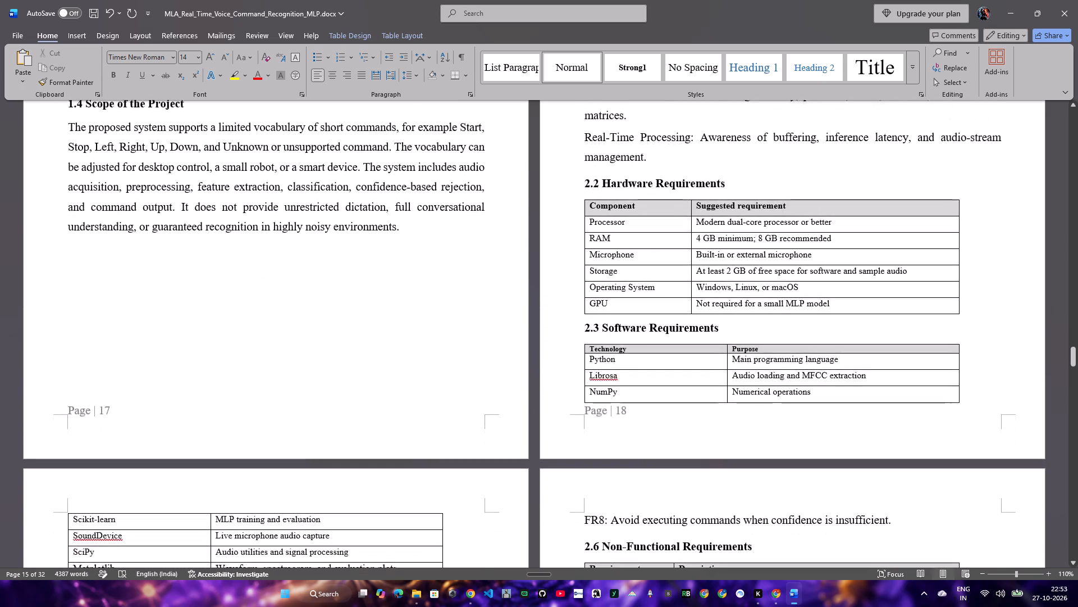
{"action": "scroll", "coordinate": [622, 265], "scroll_direction": "down", "scroll_amount": 1}
{"action": "left_click_drag", "start_coordinate": [590, 322], "coordinate": [593, 322]}
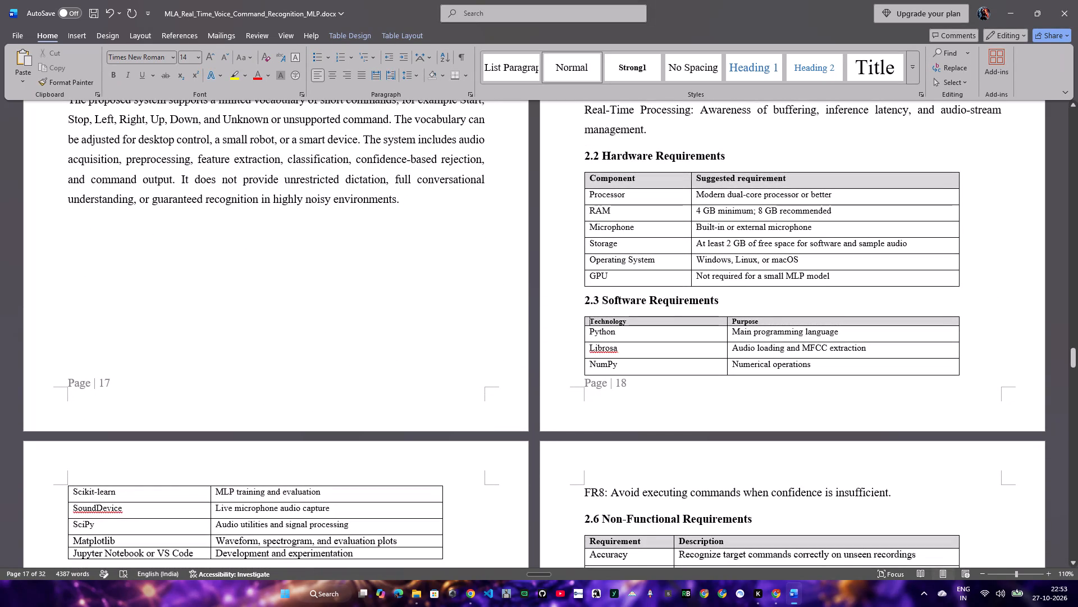
{"action": "left_click_drag", "start_coordinate": [593, 322], "coordinate": [767, 317]}
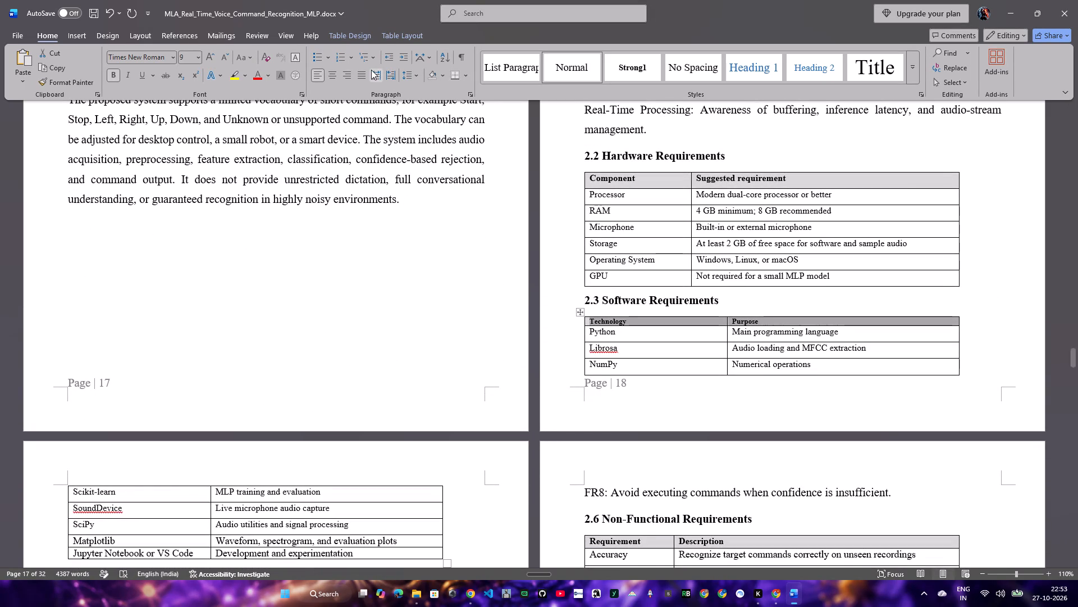
{"action": "left_click", "coordinate": [189, 60]}
{"action": "type", "text": "12"}
{"action": "key", "text": "Return"}
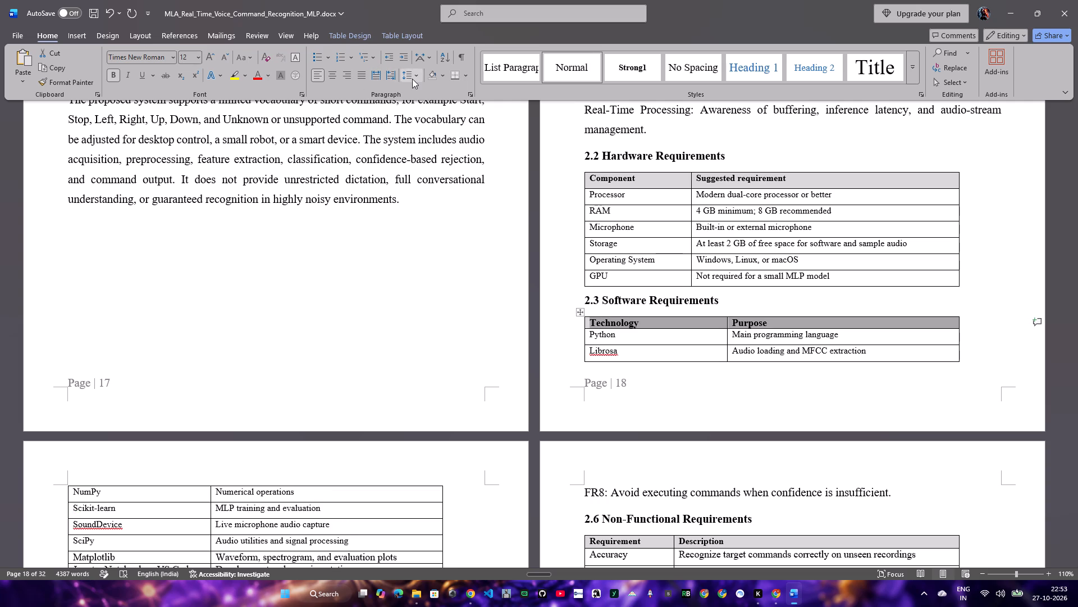
{"action": "left_click", "coordinate": [412, 79]}
{"action": "left_click", "coordinate": [430, 119]}
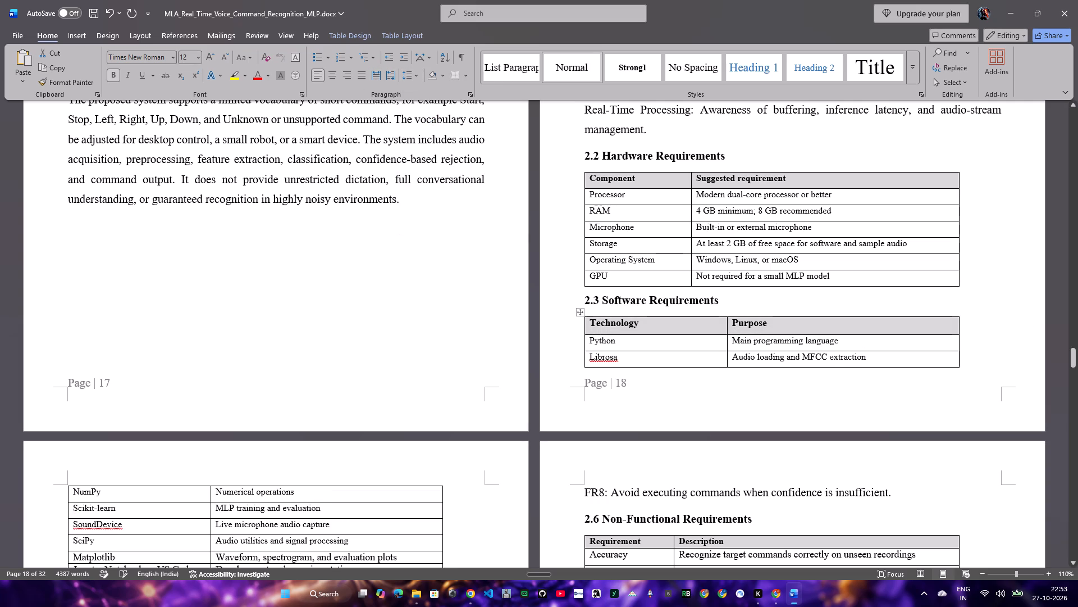
{"action": "key", "text": "Return"}
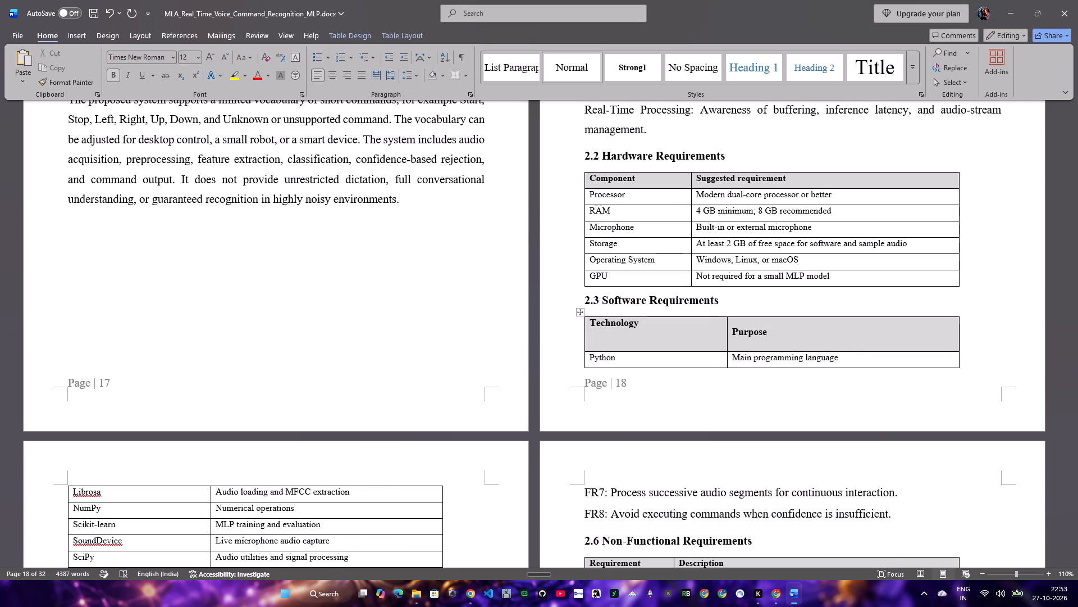
{"action": "key", "text": "BackSpace"}
Review the report from Chapter 2 to Chapter 4, checking the footers of the pages on which the chapters start.
{"action": "scroll", "coordinate": [591, 254], "scroll_direction": "up", "scroll_amount": 2}
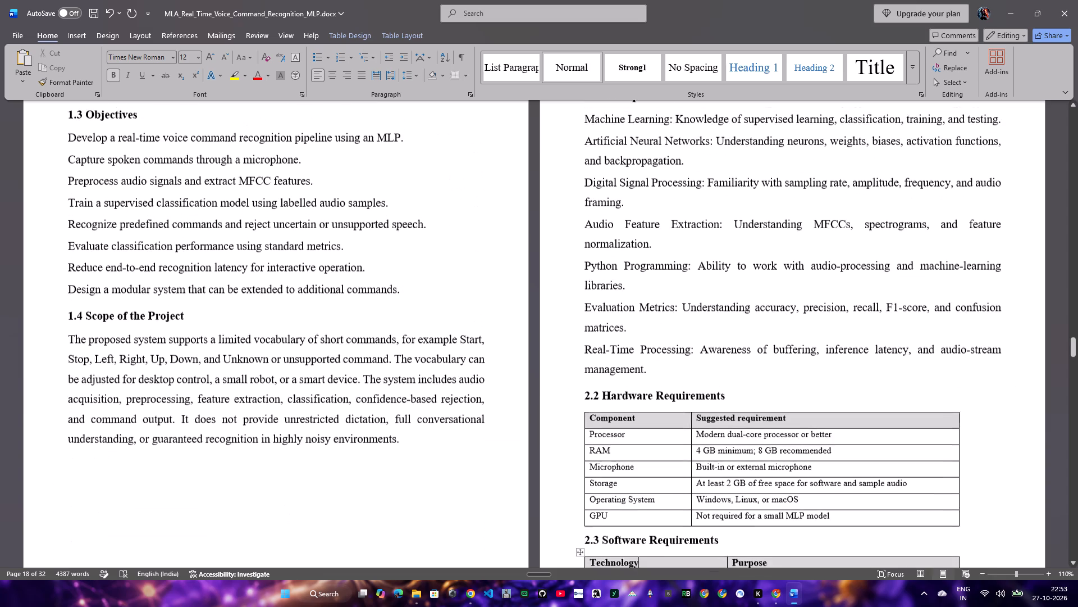
{"action": "scroll", "coordinate": [591, 254], "scroll_direction": "up", "scroll_amount": 1}
{"action": "scroll", "coordinate": [436, 233], "scroll_direction": "up", "scroll_amount": 1}
{"action": "scroll", "coordinate": [445, 331], "scroll_direction": "down", "scroll_amount": 1}
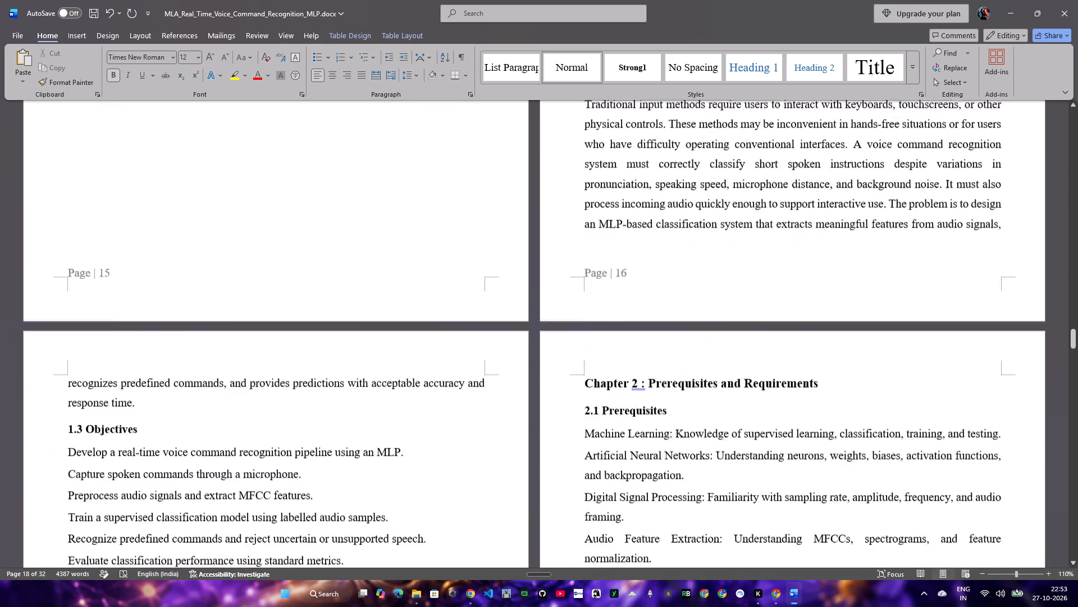
{"action": "scroll", "coordinate": [445, 331], "scroll_direction": "down", "scroll_amount": 5}
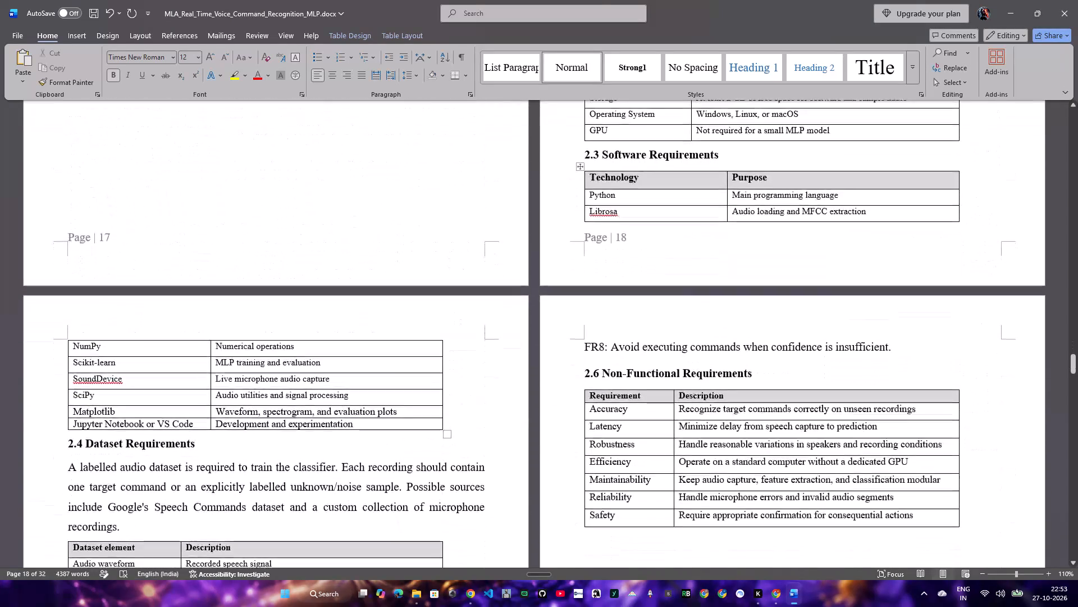
{"action": "scroll", "coordinate": [445, 331], "scroll_direction": "down", "scroll_amount": 7}
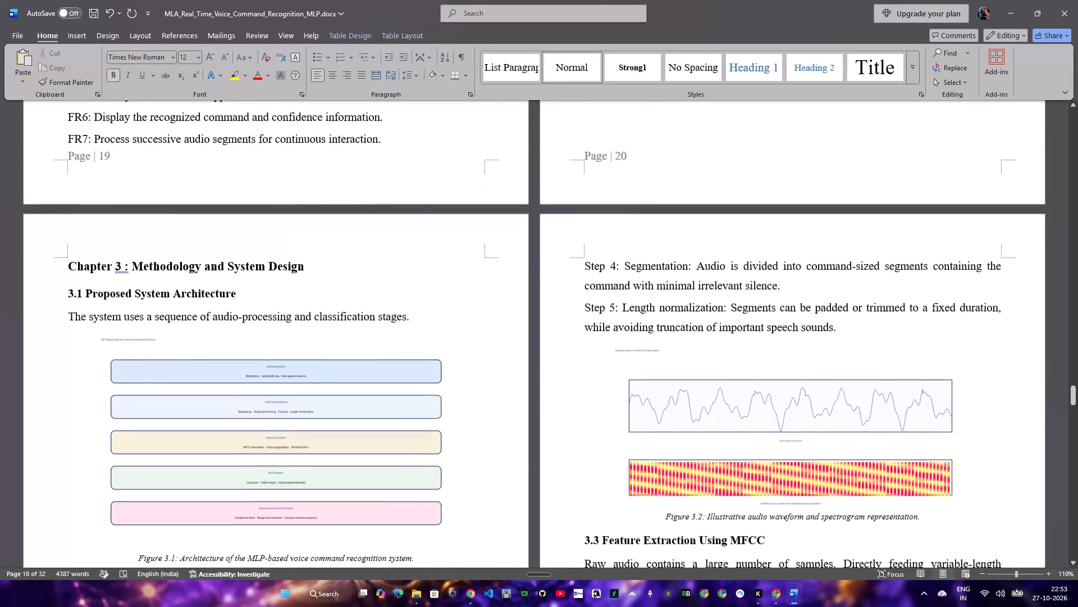
{"action": "scroll", "coordinate": [445, 331], "scroll_direction": "down", "scroll_amount": 2}
{"action": "scroll", "coordinate": [445, 331], "scroll_direction": "up", "scroll_amount": 1}
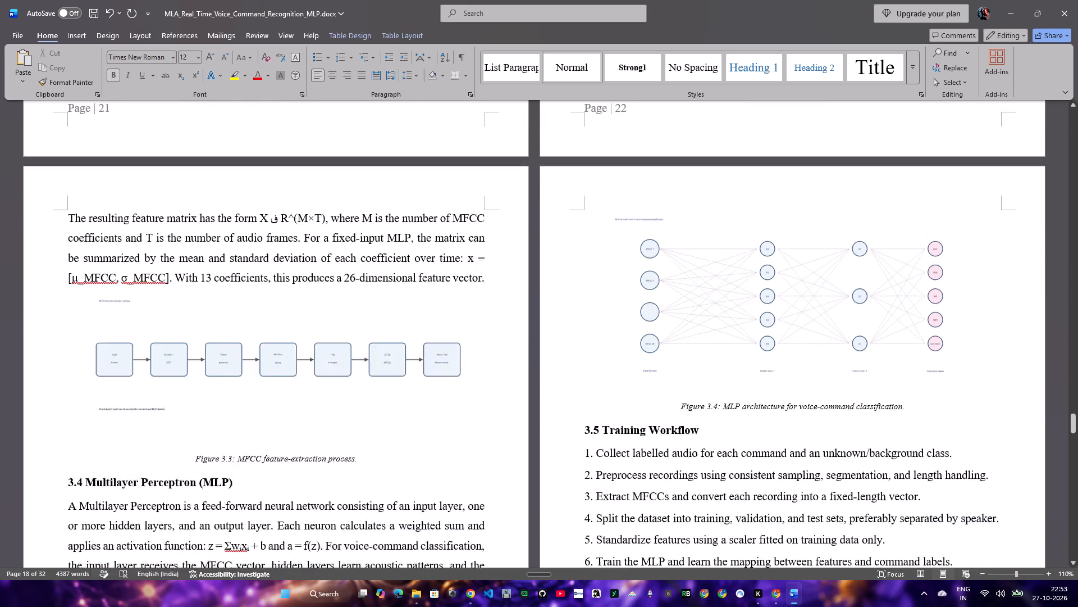
{"action": "scroll", "coordinate": [445, 331], "scroll_direction": "up", "scroll_amount": 1}
{"action": "scroll", "coordinate": [524, 366], "scroll_direction": "down", "scroll_amount": 5}
{"action": "scroll", "coordinate": [524, 366], "scroll_direction": "up", "scroll_amount": 1}
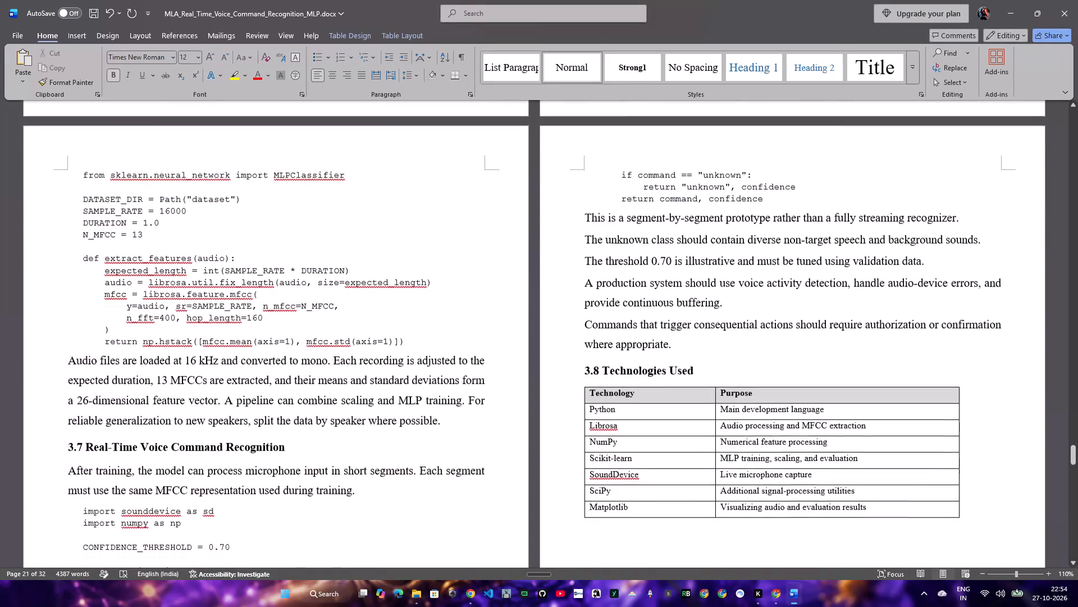
{"action": "scroll", "coordinate": [524, 366], "scroll_direction": "up", "scroll_amount": 2}
{"action": "scroll", "coordinate": [524, 366], "scroll_direction": "down", "scroll_amount": 1}
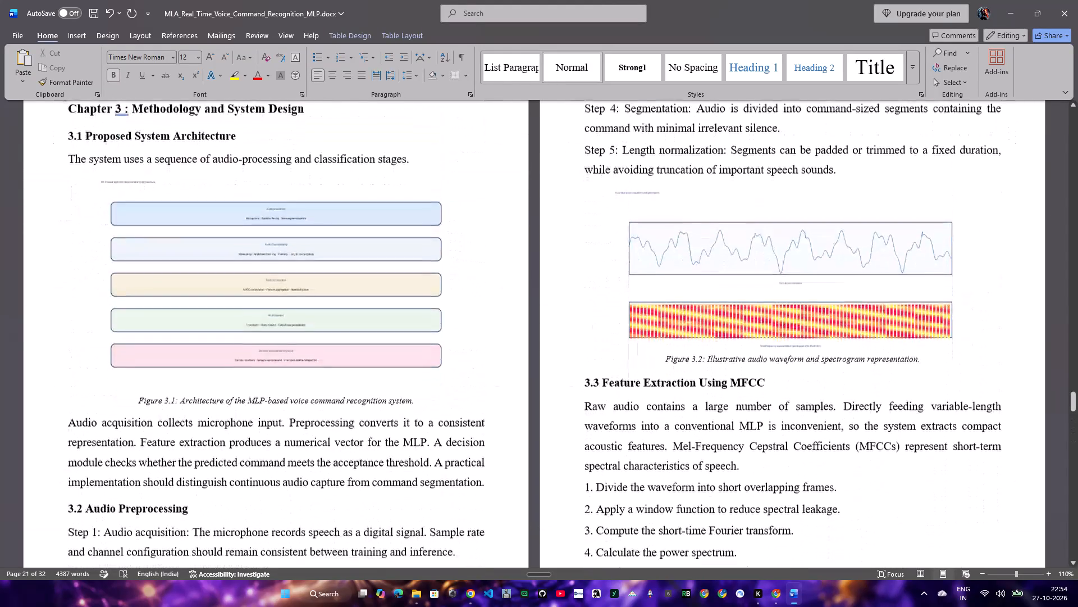
{"action": "scroll", "coordinate": [524, 366], "scroll_direction": "down", "scroll_amount": 4}
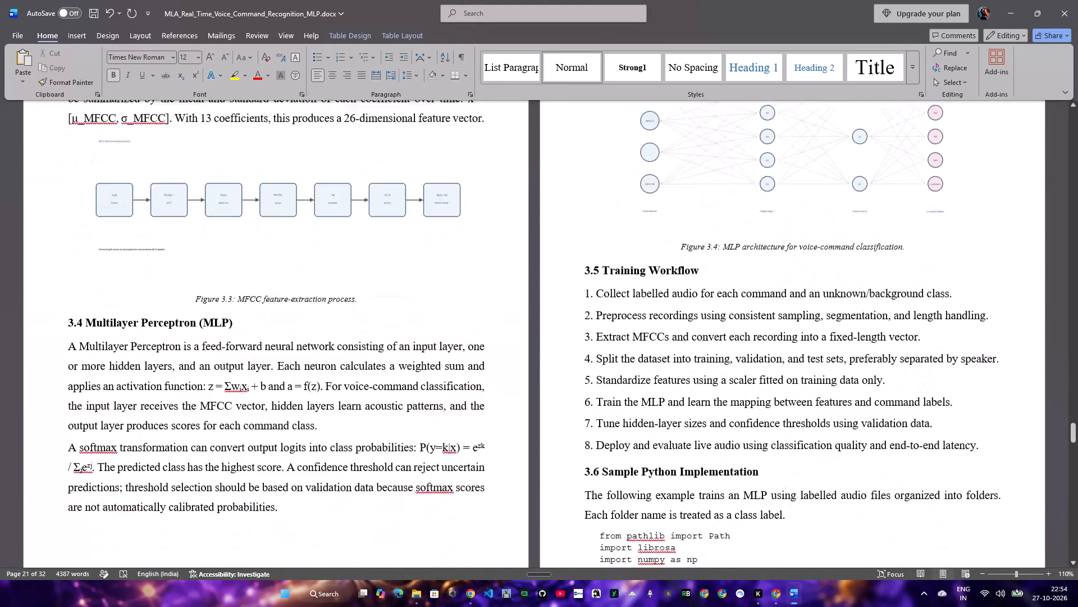
{"action": "scroll", "coordinate": [524, 366], "scroll_direction": "down", "scroll_amount": 2}
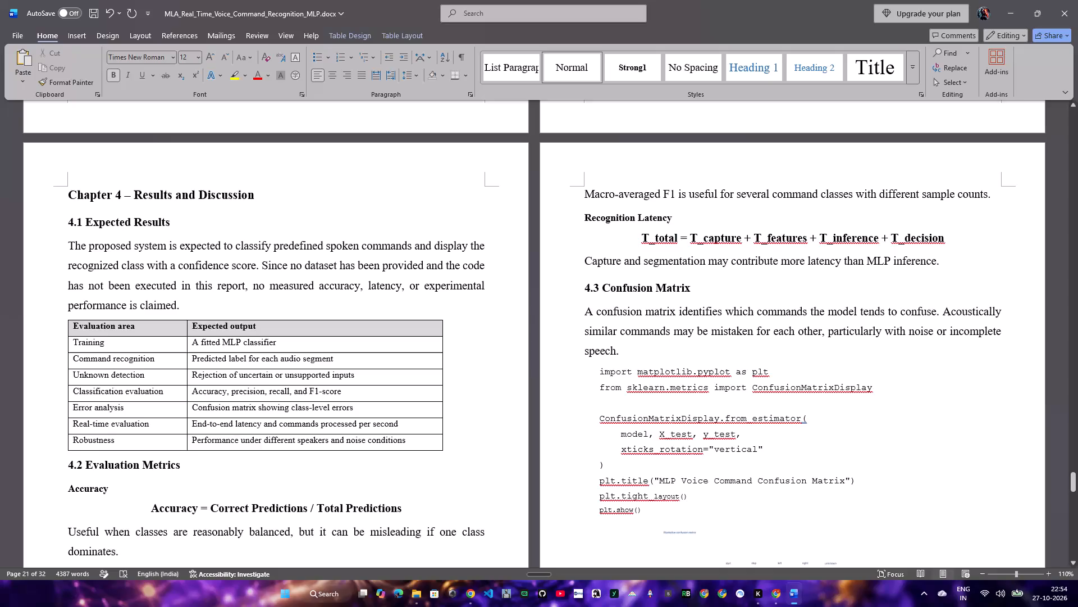
Replace the dash after "Chapter 4" in the Results and Discussion heading with a colon.
{"action": "scroll", "coordinate": [524, 366], "scroll_direction": "down", "scroll_amount": 2}
{"action": "scroll", "coordinate": [342, 328], "scroll_direction": "up", "scroll_amount": 2}
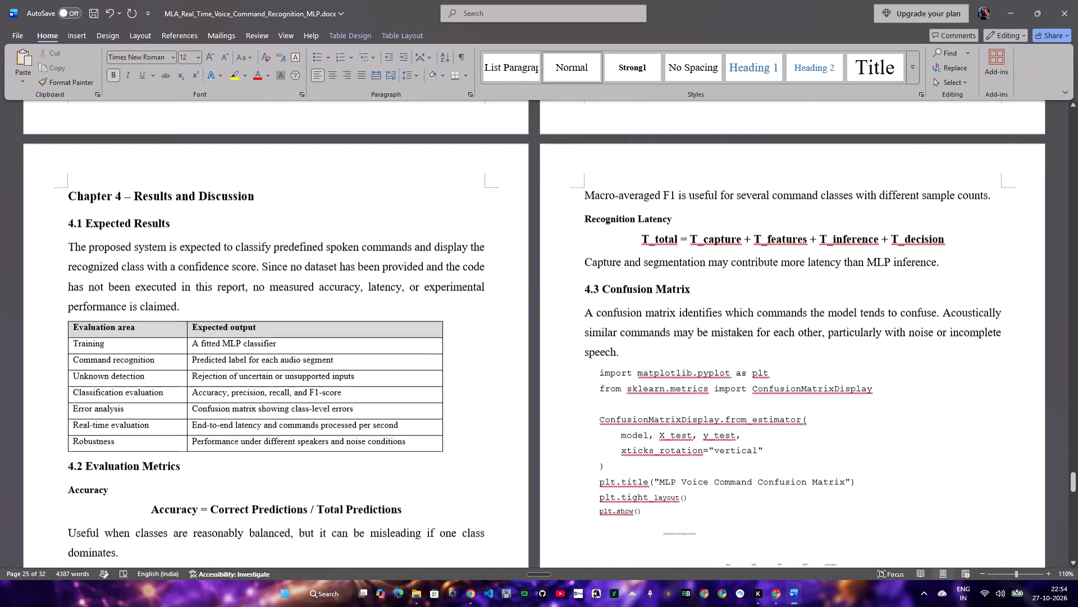
{"action": "left_click", "coordinate": [130, 203]}
{"action": "key", "text": "BackSpace"}
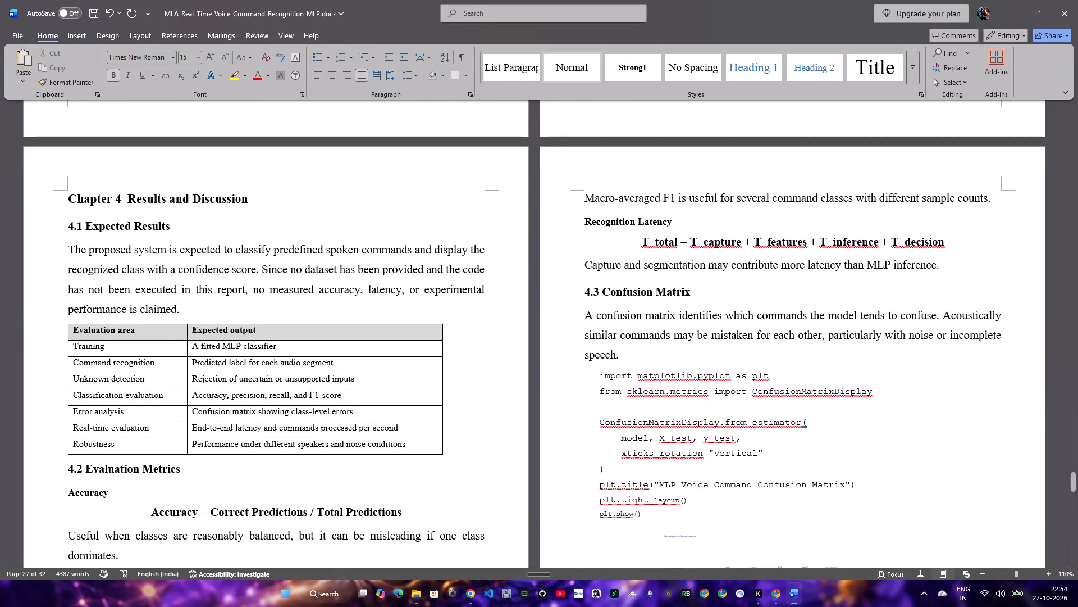
{"action": "key", "text": "shift+colon"}
Look through the rest of Chapter 4 and Chapter 5, and remove the blank line above the References heading.
{"action": "scroll", "coordinate": [175, 250], "scroll_direction": "down", "scroll_amount": 3}
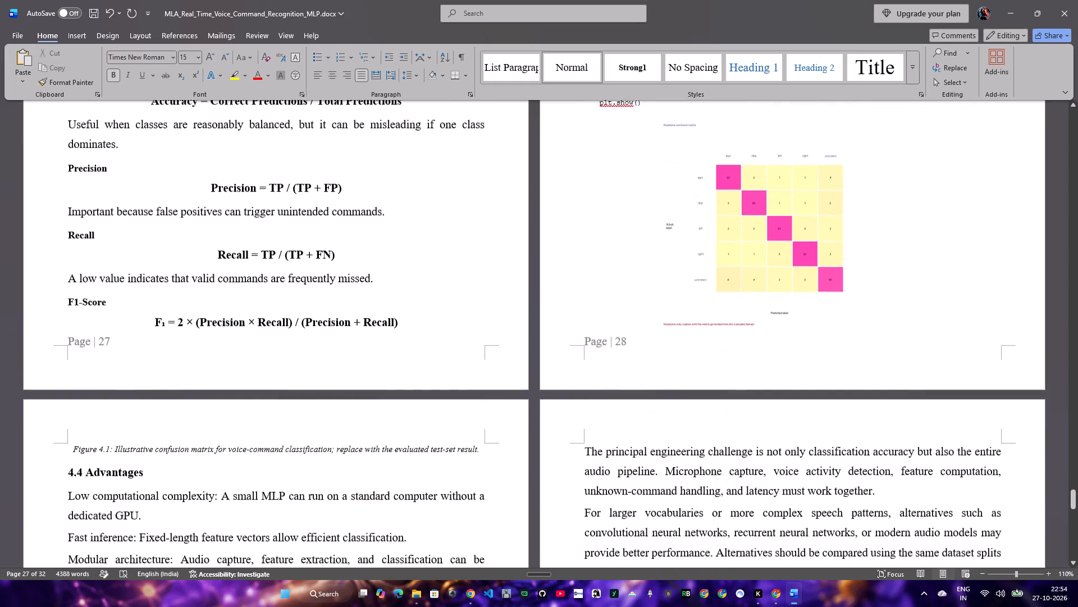
{"action": "scroll", "coordinate": [175, 250], "scroll_direction": "down", "scroll_amount": 4}
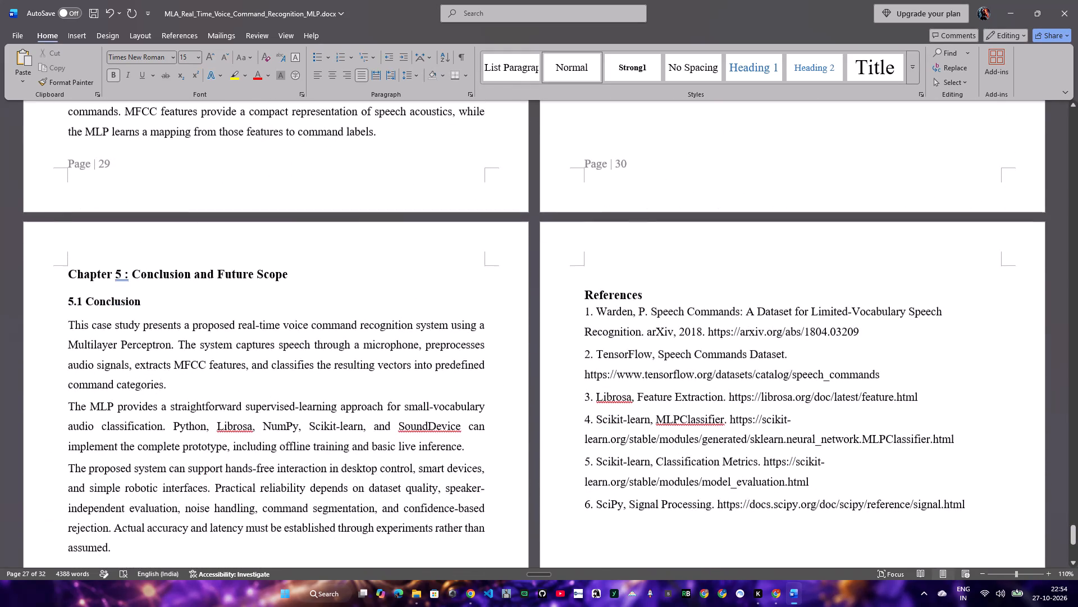
{"action": "scroll", "coordinate": [175, 250], "scroll_direction": "down", "scroll_amount": 4}
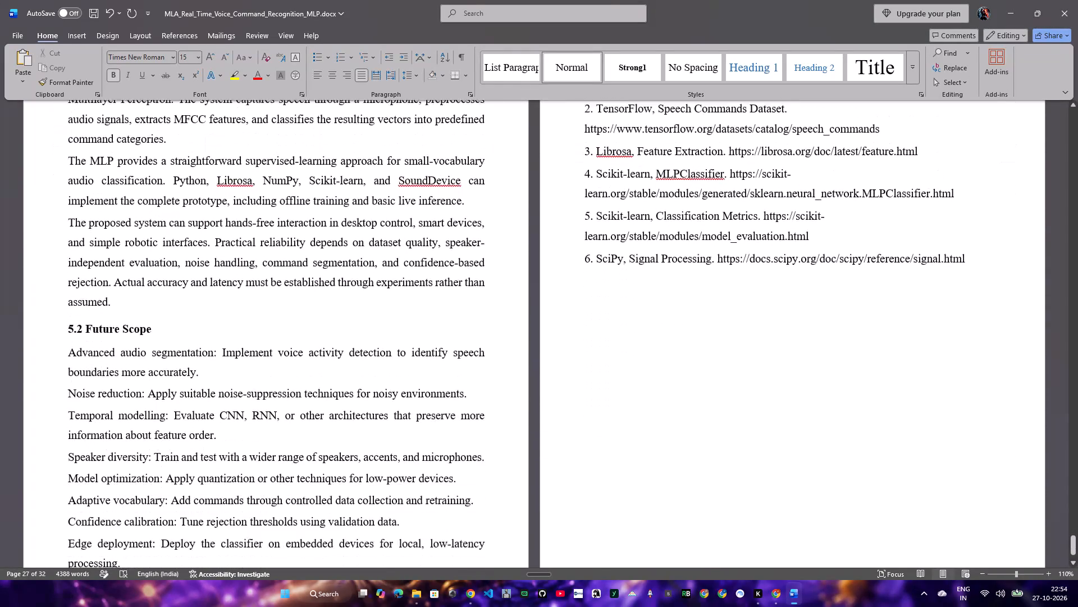
{"action": "scroll", "coordinate": [175, 250], "scroll_direction": "down", "scroll_amount": 2}
{"action": "scroll", "coordinate": [277, 277], "scroll_direction": "up", "scroll_amount": 1}
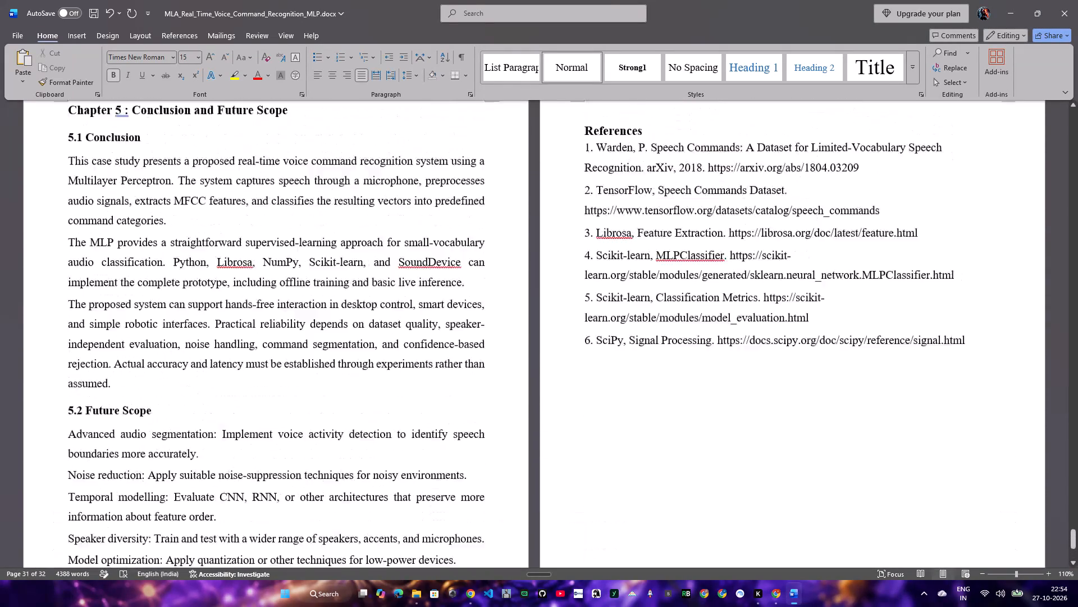
{"action": "scroll", "coordinate": [277, 277], "scroll_direction": "up", "scroll_amount": 1}
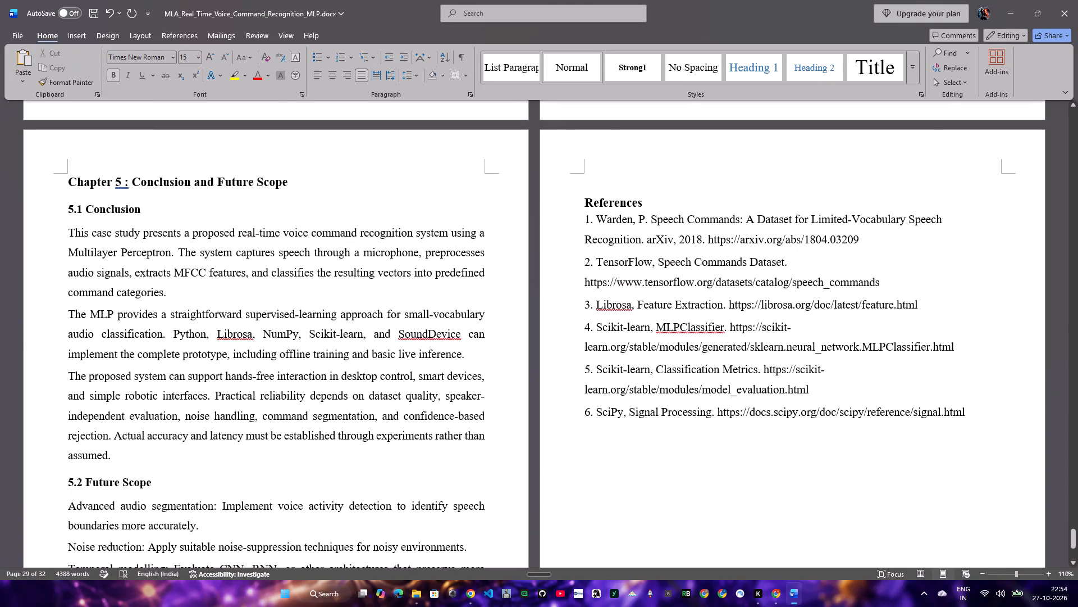
{"action": "left_click", "coordinate": [586, 182]}
{"action": "key", "text": "BackSpace"}
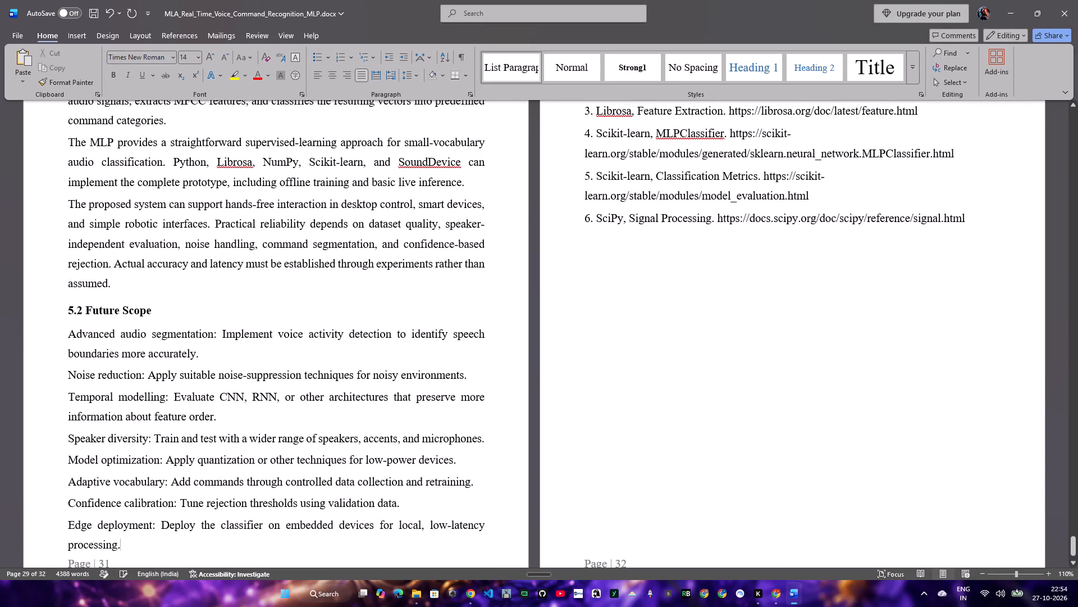
Increase the References heading's font size to 16 and check the size of the Chapter 5 heading.
{"action": "scroll", "coordinate": [764, 248], "scroll_direction": "up", "scroll_amount": 1}
{"action": "left_click_drag", "start_coordinate": [656, 203], "coordinate": [581, 194]}
{"action": "left_click", "coordinate": [665, 160]}
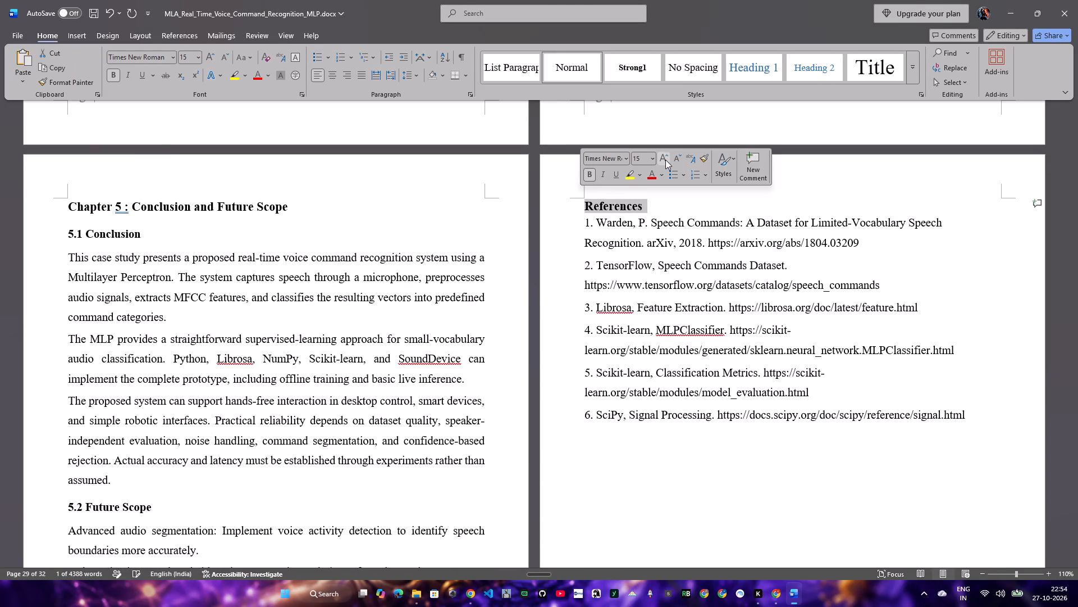
{"action": "left_click", "coordinate": [266, 204]}
Go back from Chapter 5 to the contents page, checking the page footers where Chapters 4 and 3 start.
{"action": "scroll", "coordinate": [564, 227], "scroll_direction": "up", "scroll_amount": 1}
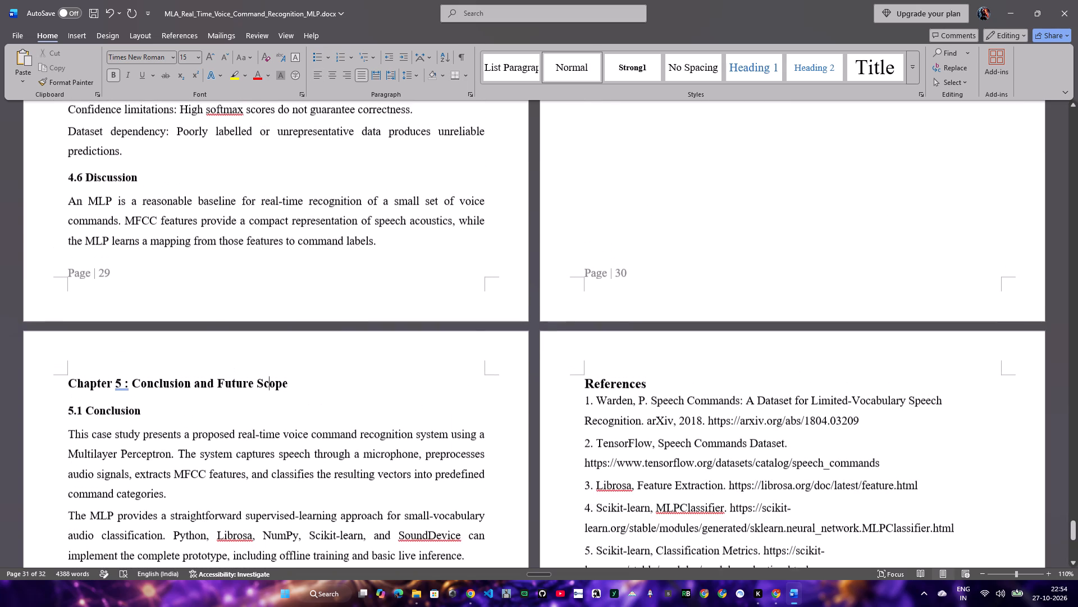
{"action": "scroll", "coordinate": [322, 354], "scroll_direction": "up", "scroll_amount": 3}
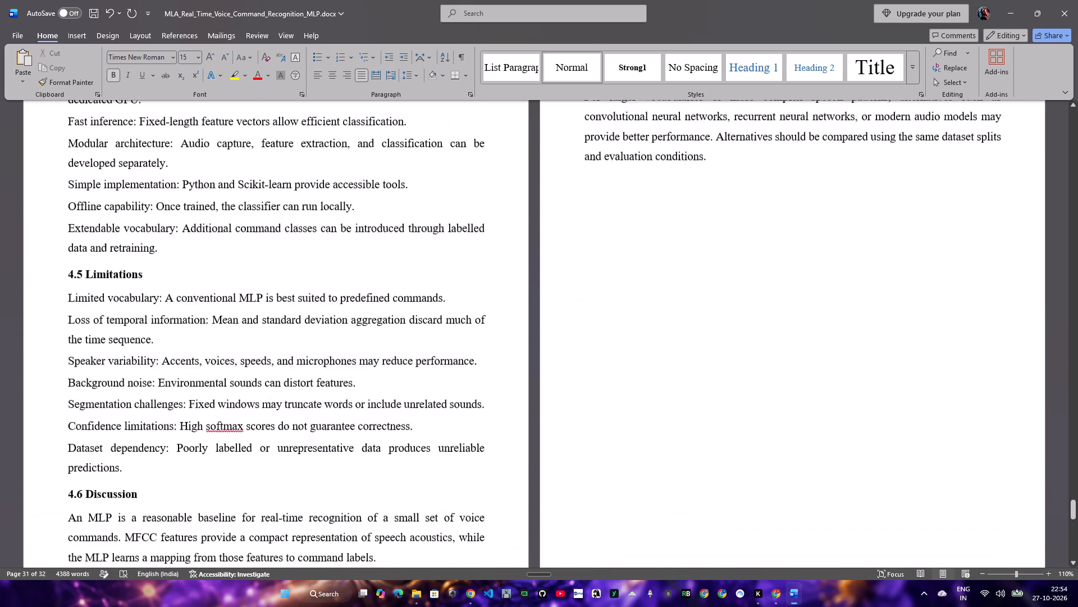
{"action": "scroll", "coordinate": [322, 354], "scroll_direction": "up", "scroll_amount": 4}
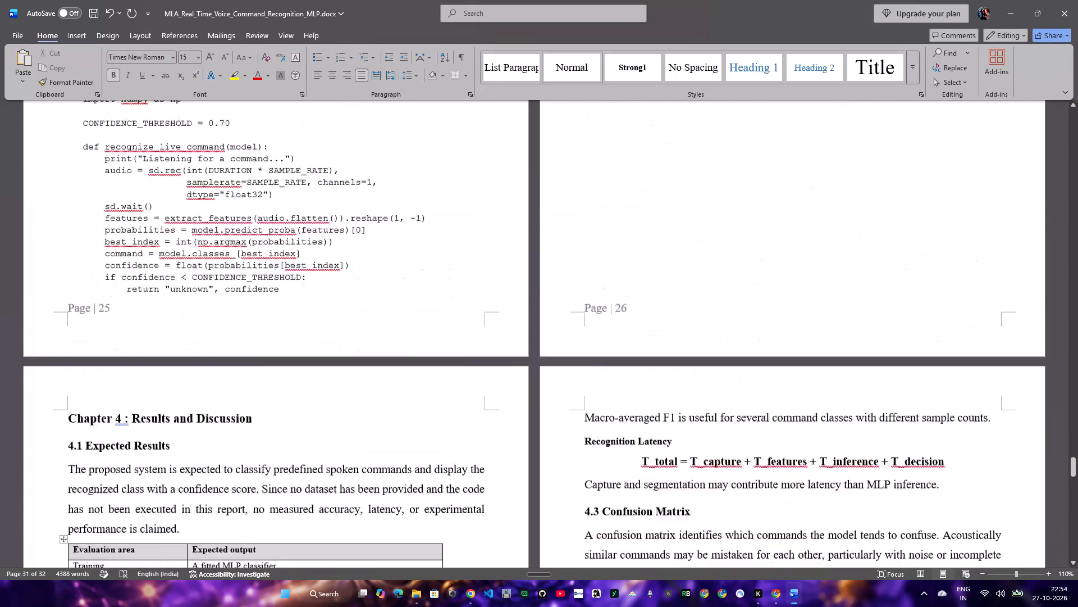
{"action": "scroll", "coordinate": [322, 354], "scroll_direction": "up", "scroll_amount": 3}
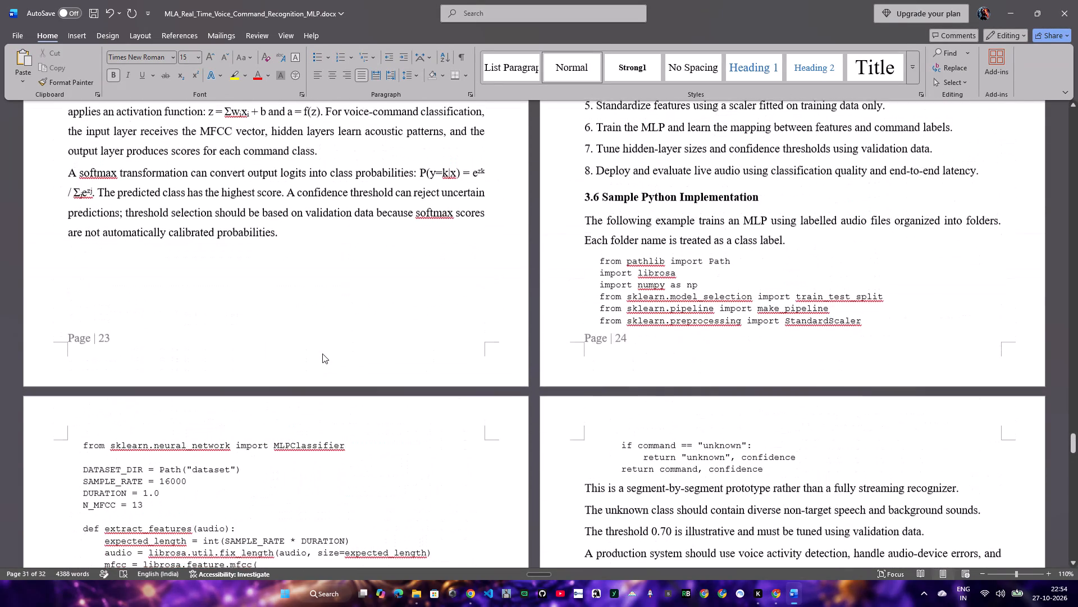
{"action": "scroll", "coordinate": [322, 354], "scroll_direction": "up", "scroll_amount": 5}
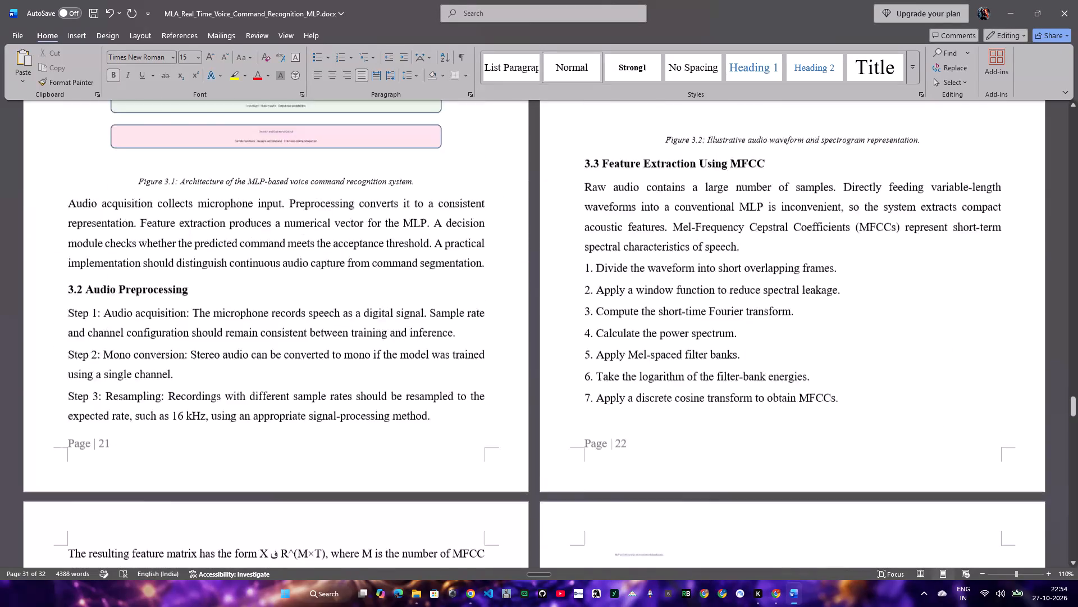
{"action": "scroll", "coordinate": [322, 354], "scroll_direction": "up", "scroll_amount": 2}
{"action": "scroll", "coordinate": [322, 354], "scroll_direction": "down", "scroll_amount": 1}
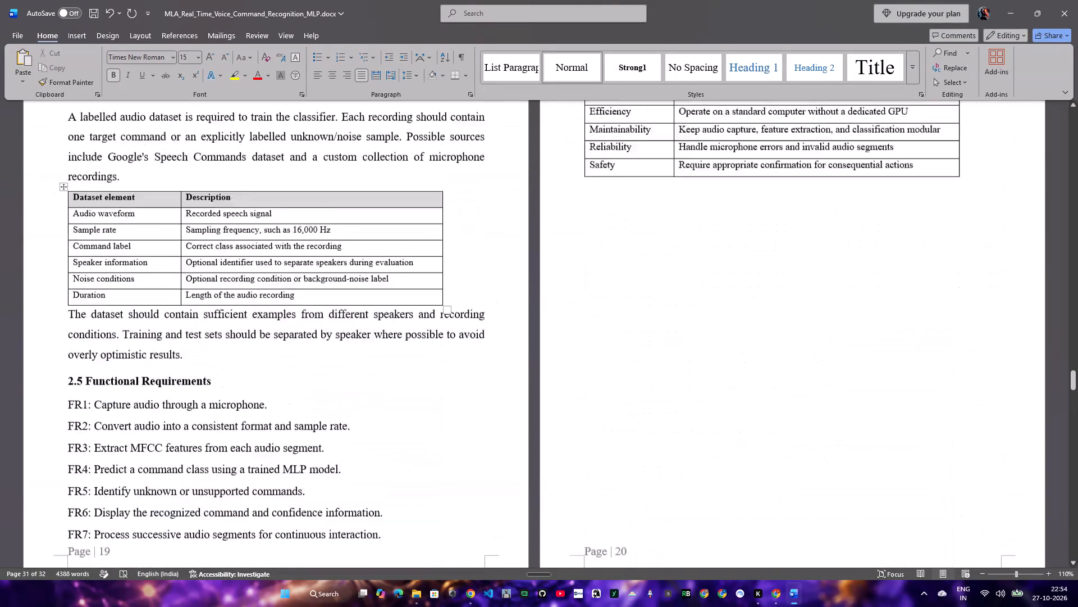
{"action": "scroll", "coordinate": [322, 354], "scroll_direction": "down", "scroll_amount": 2}
{"action": "right_click", "coordinate": [322, 354]}
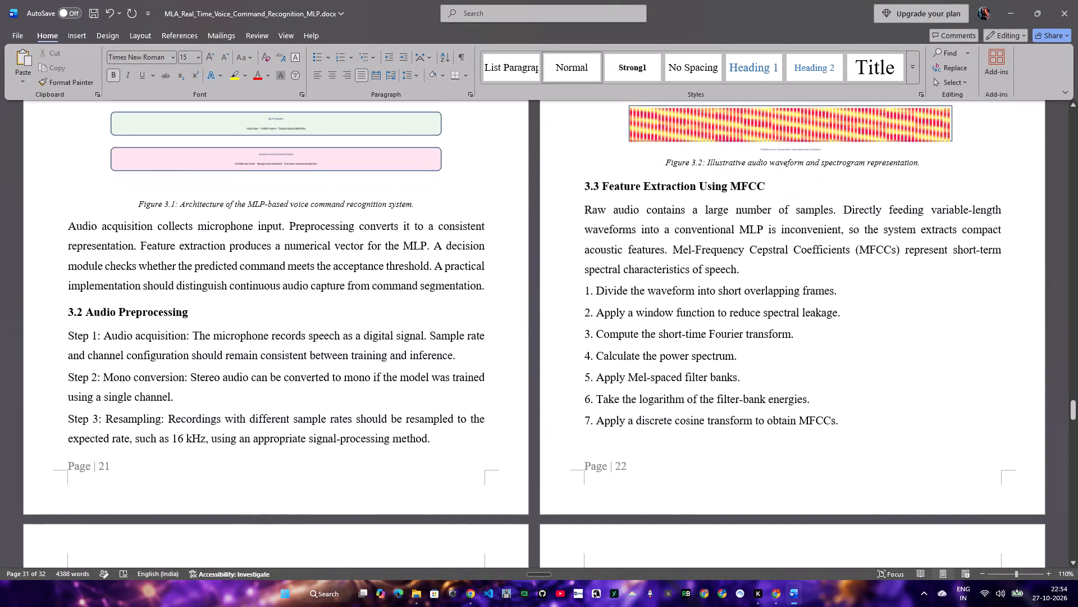
{"action": "scroll", "coordinate": [322, 354], "scroll_direction": "up", "scroll_amount": 10}
{"action": "left_click", "coordinate": [268, 351]}
{"action": "scroll", "coordinate": [268, 351], "scroll_direction": "down", "scroll_amount": 1}
{"action": "scroll", "coordinate": [268, 351], "scroll_direction": "up", "scroll_amount": 6}
{"action": "scroll", "coordinate": [341, 374], "scroll_direction": "up", "scroll_amount": 3}
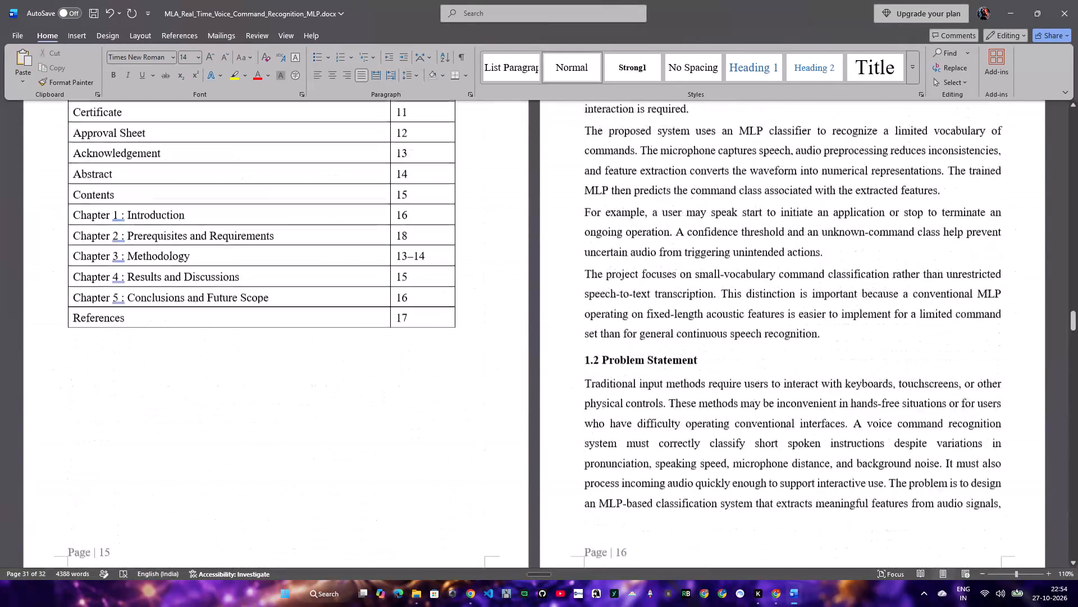
Replace the page range of the Chapter 3 Methodology entry in the table of contents with 21.
{"action": "left_click", "coordinate": [432, 307]}
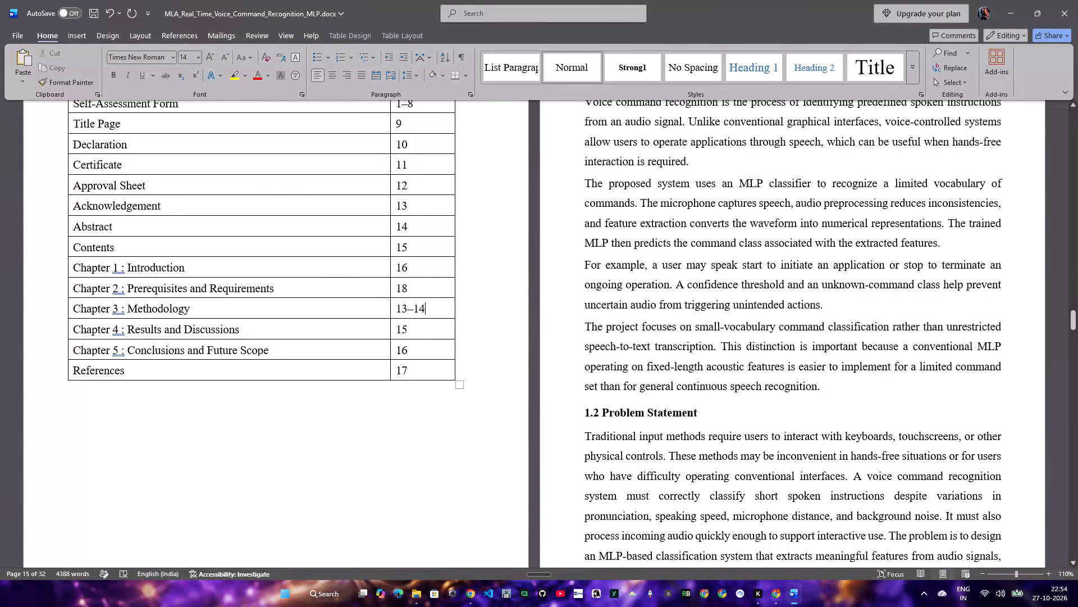
{"action": "key", "text": "BackSpace"}
{"action": "key", "text": "BackSpace"}
{"action": "key", "text": "BackSpace"}
{"action": "key", "text": "BackSpace"}
{"action": "key", "text": "BackSpace"}
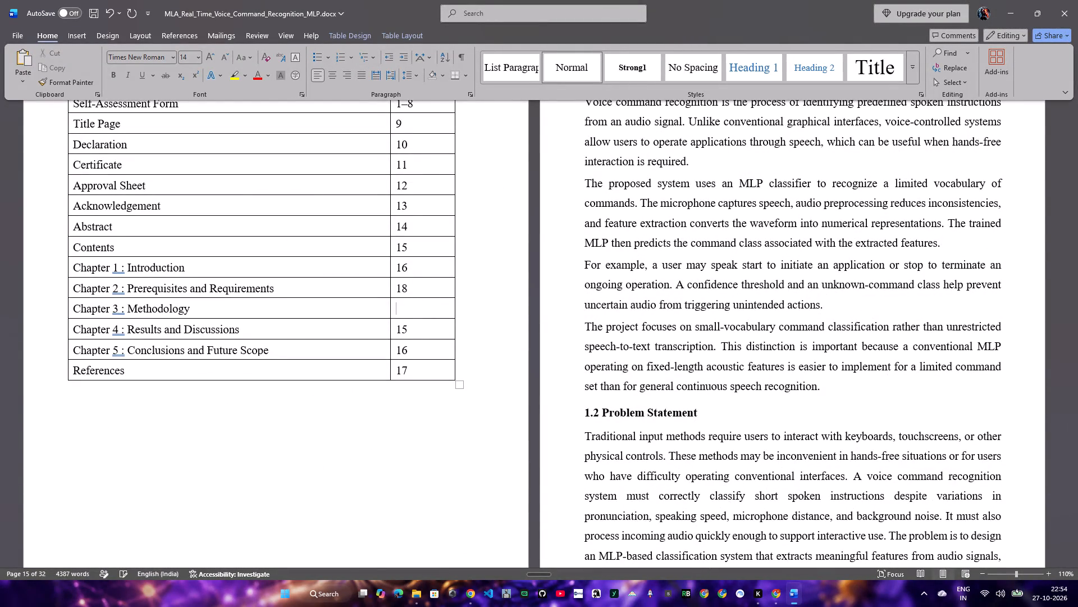
{"action": "type", "text": "21"}
Set the page number of the Chapter 4 Results and Discussions entry in the table of contents to 27.
{"action": "left_click", "coordinate": [432, 327]}
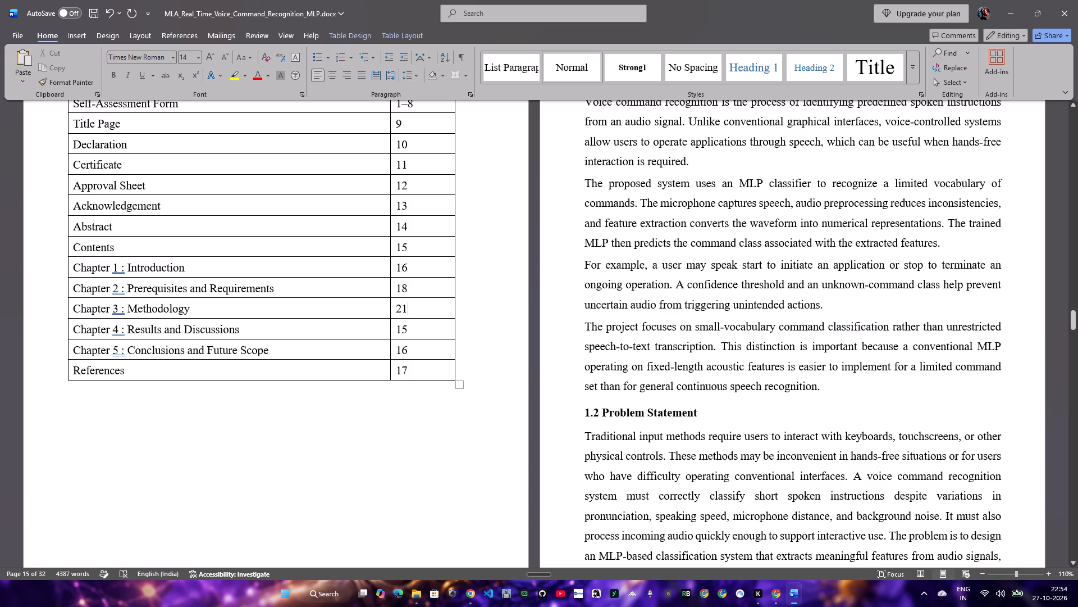
{"action": "key", "text": "BackSpace"}
{"action": "key", "text": "BackSpace"}
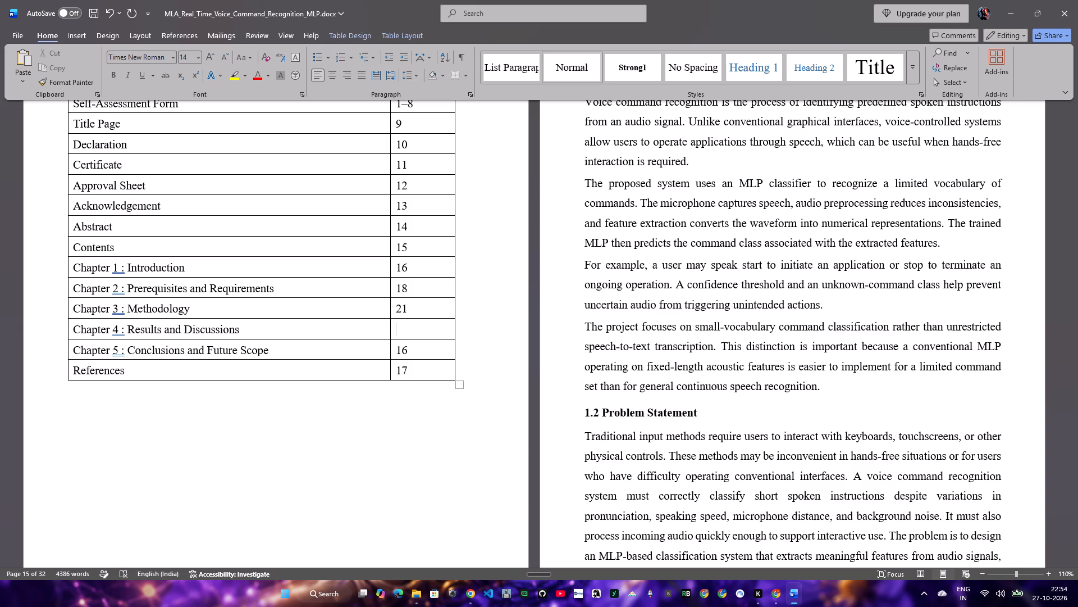
{"action": "key", "text": "7"}
{"action": "key", "text": "BackSpace"}
{"action": "type", "text": "27"}
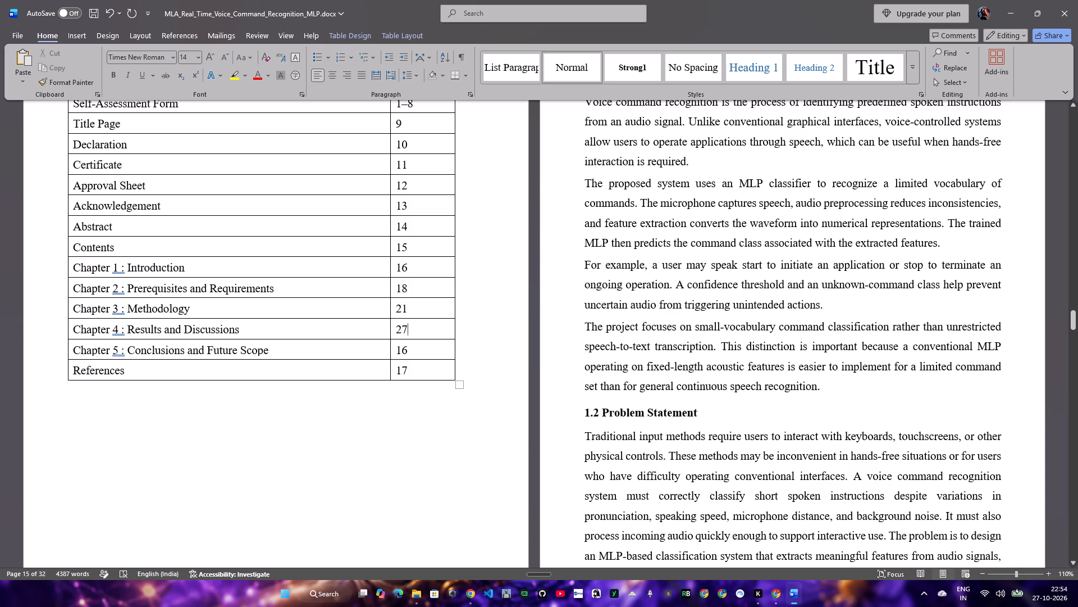
Clear the Chapter 5 entry's page number in the table of contents, check the report's closing pages, and enter 32.
{"action": "left_click", "coordinate": [411, 349]}
{"action": "key", "text": "BackSpace"}
{"action": "key", "text": "BackSpace"}
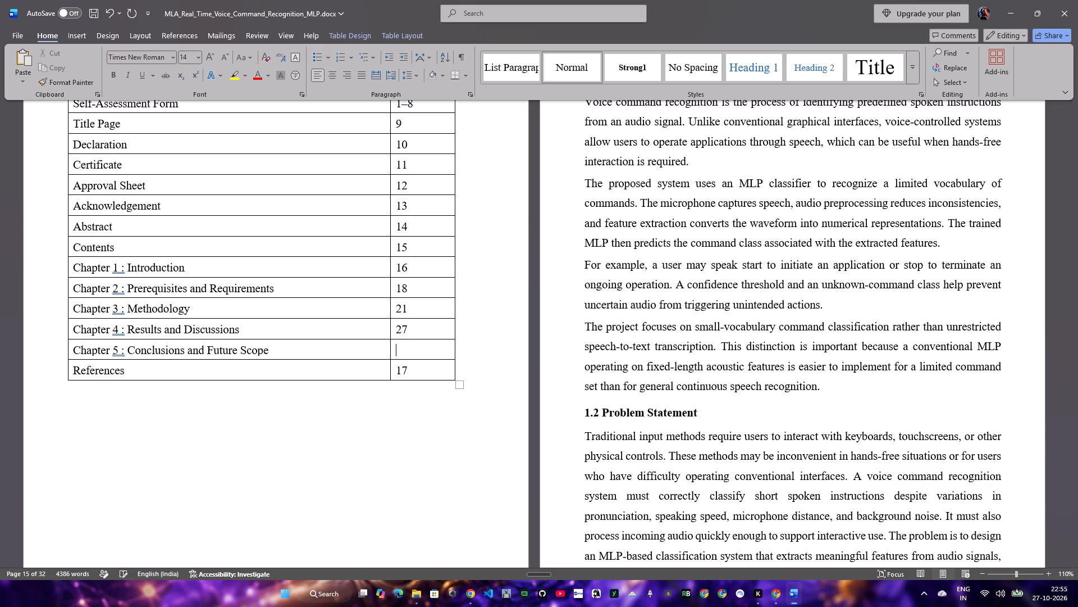
{"action": "scroll", "coordinate": [476, 371], "scroll_direction": "down", "scroll_amount": 20}
{"action": "scroll", "coordinate": [476, 371], "scroll_direction": "down", "scroll_amount": 14}
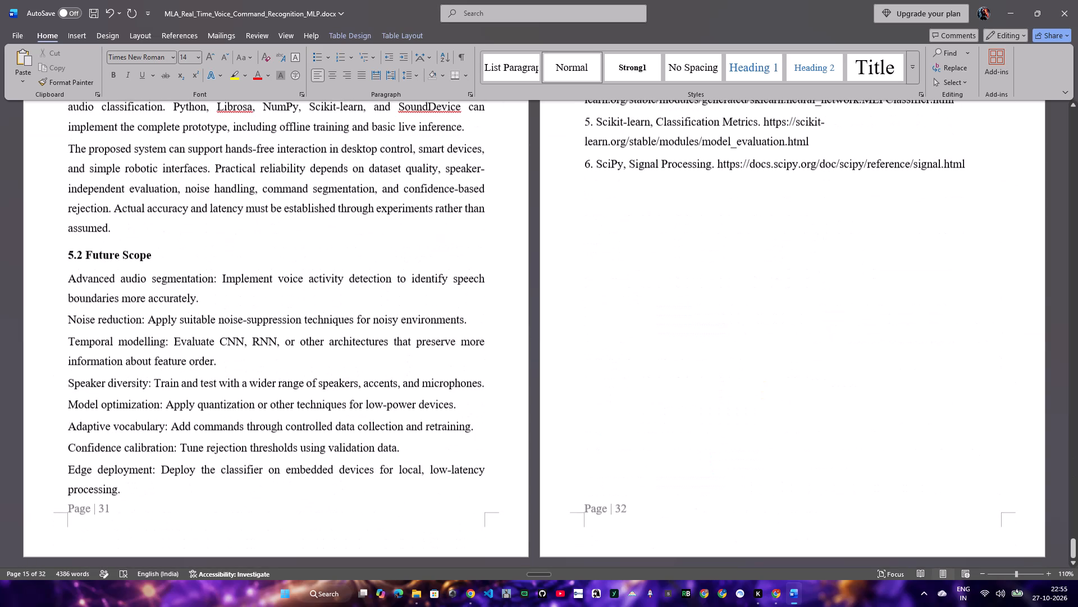
{"action": "scroll", "coordinate": [476, 371], "scroll_direction": "down", "scroll_amount": 4}
{"action": "scroll", "coordinate": [476, 371], "scroll_direction": "up", "scroll_amount": 6}
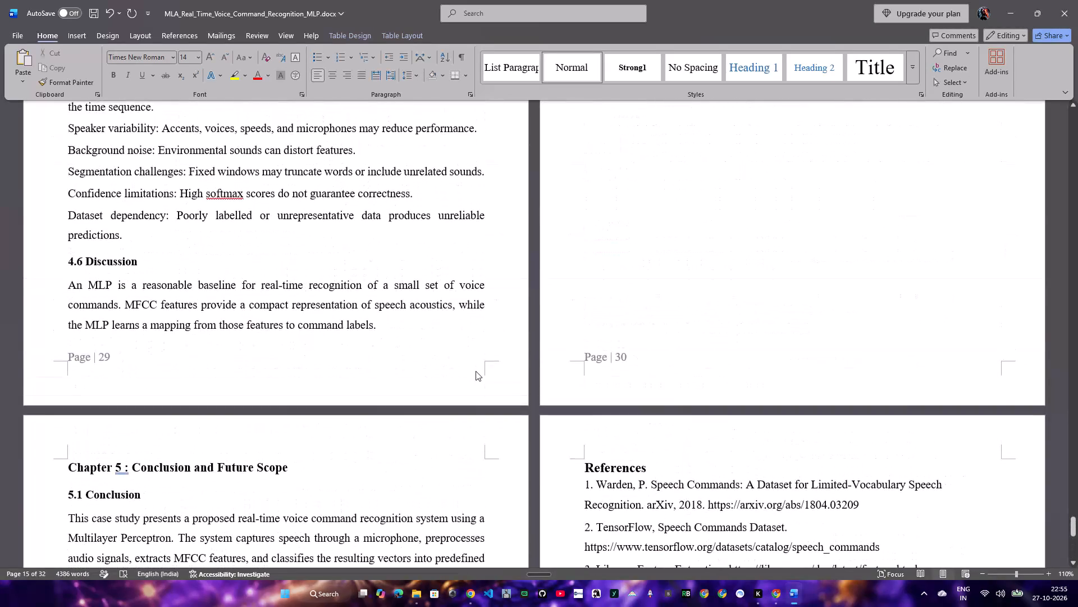
{"action": "scroll", "coordinate": [476, 371], "scroll_direction": "up", "scroll_amount": 9}
{"action": "scroll", "coordinate": [476, 371], "scroll_direction": "down", "scroll_amount": 1}
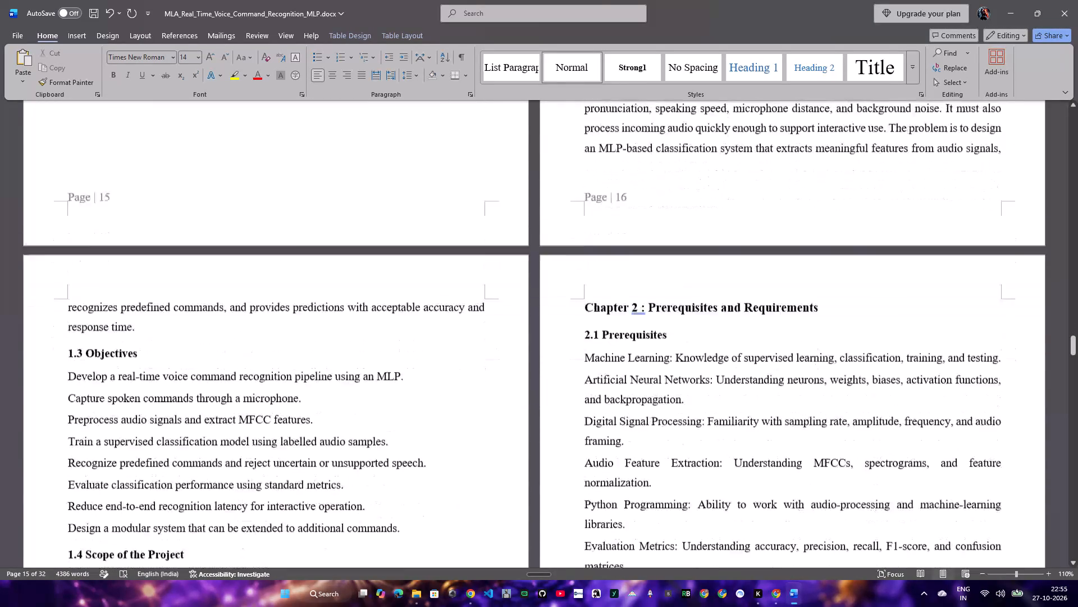
{"action": "scroll", "coordinate": [476, 371], "scroll_direction": "down", "scroll_amount": 4}
{"action": "scroll", "coordinate": [444, 391], "scroll_direction": "up", "scroll_amount": 2}
{"action": "scroll", "coordinate": [444, 391], "scroll_direction": "down", "scroll_amount": 2}
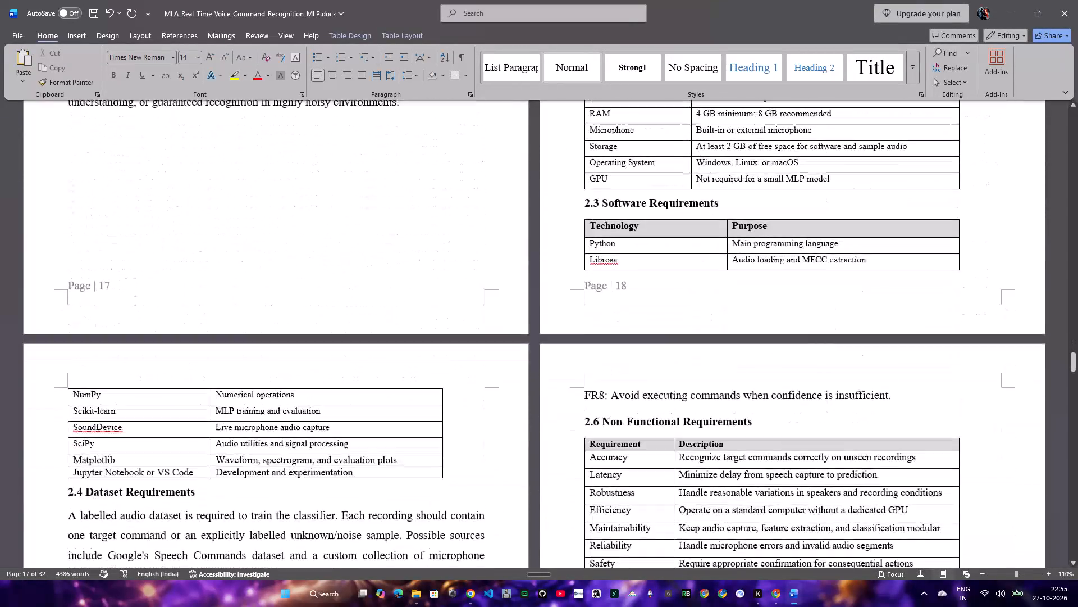
{"action": "scroll", "coordinate": [401, 369], "scroll_direction": "up", "scroll_amount": 1}
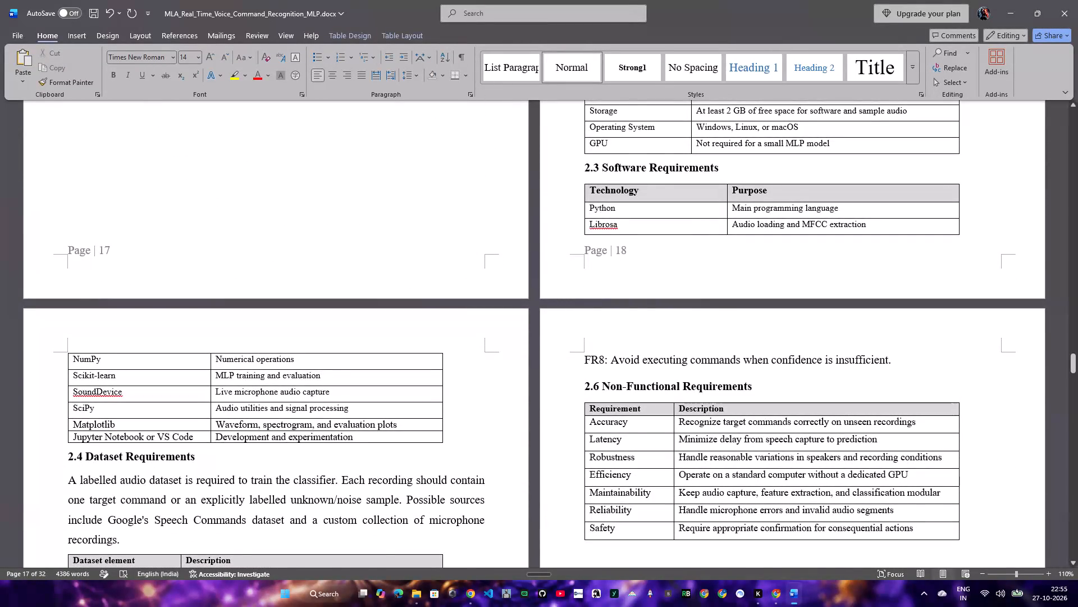
{"action": "scroll", "coordinate": [401, 369], "scroll_direction": "up", "scroll_amount": 3}
{"action": "scroll", "coordinate": [401, 369], "scroll_direction": "down", "scroll_amount": 1}
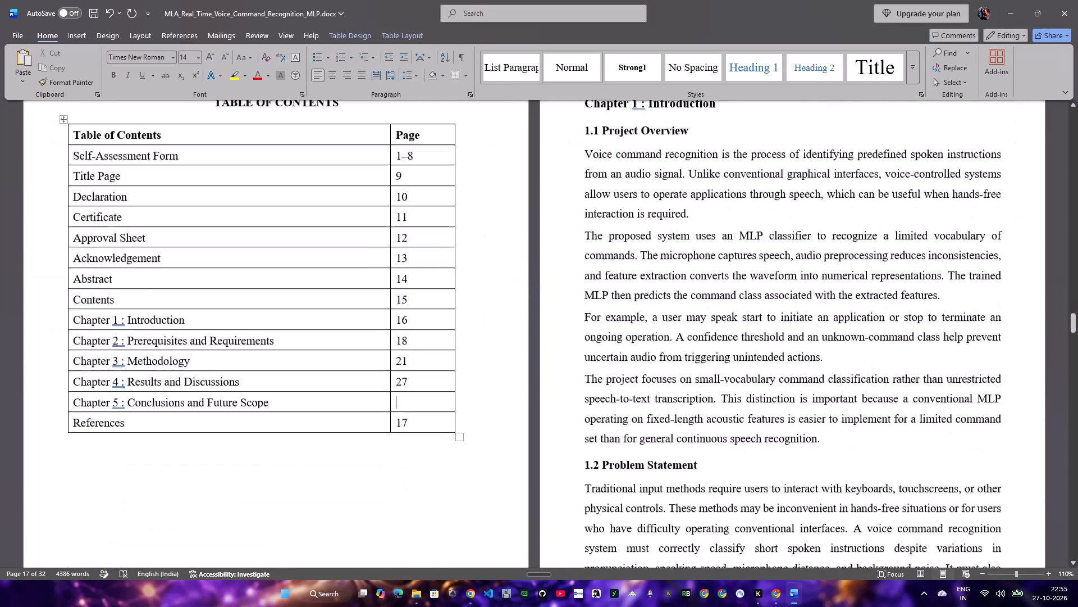
{"action": "scroll", "coordinate": [401, 369], "scroll_direction": "down", "scroll_amount": 1}
{"action": "type", "text": "32"}
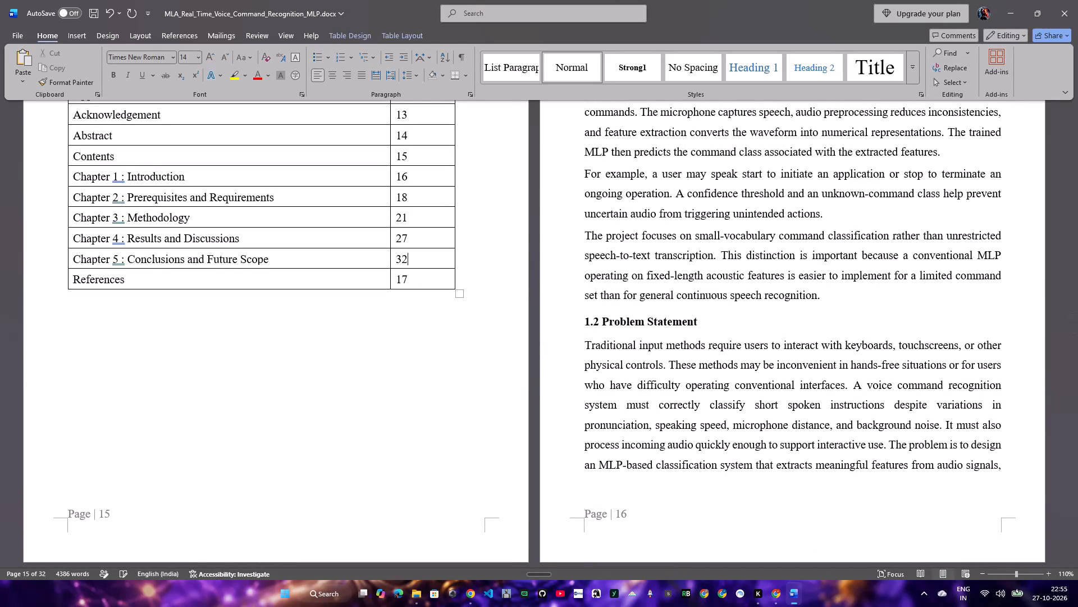
Replace the page number of the References entry in the table of contents with 322.
{"action": "left_click", "coordinate": [409, 279]}
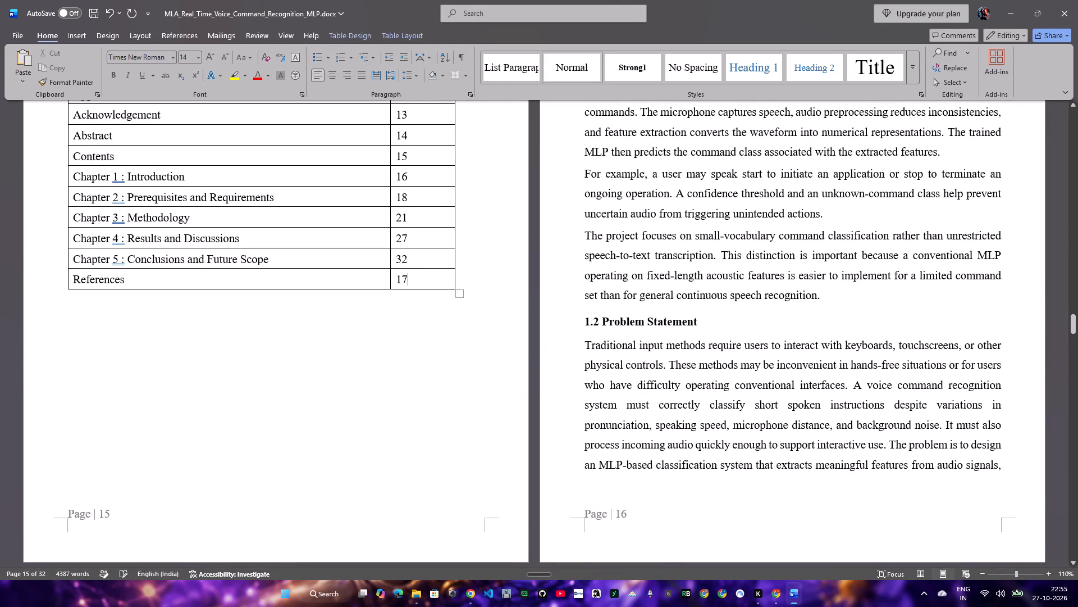
{"action": "key", "text": "BackSpace"}
{"action": "key", "text": "BackSpace"}
{"action": "type", "text": "322"}
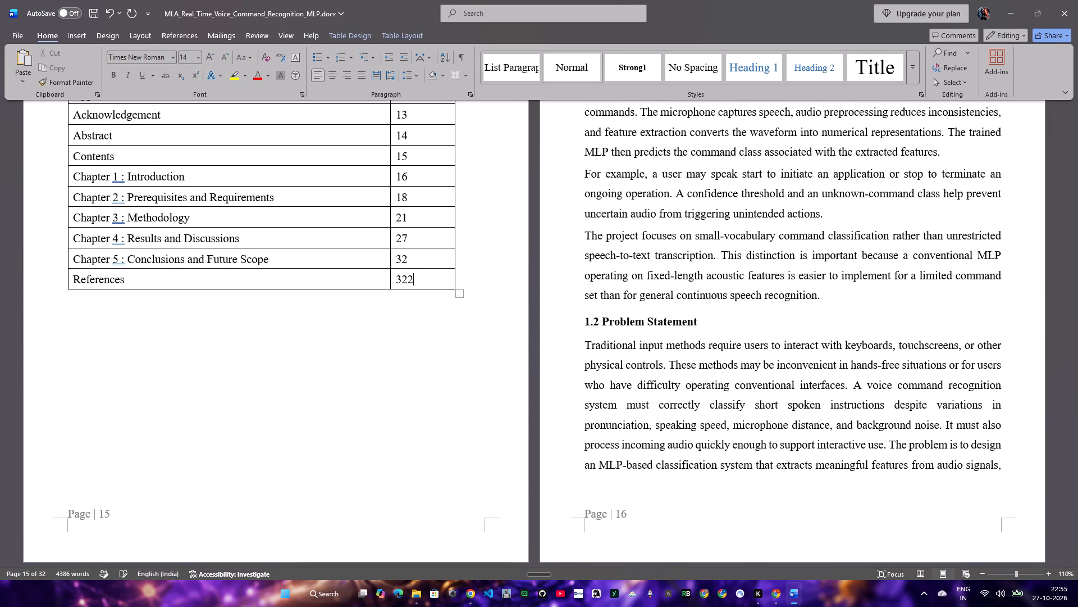
Change the Chapter 5 entry's page number in the table of contents to 31 and save the document.
{"action": "key", "text": "Up"}
{"action": "key", "text": "BackSpace"}
{"action": "key", "text": "1"}
{"action": "key", "text": "ctrl+s"}
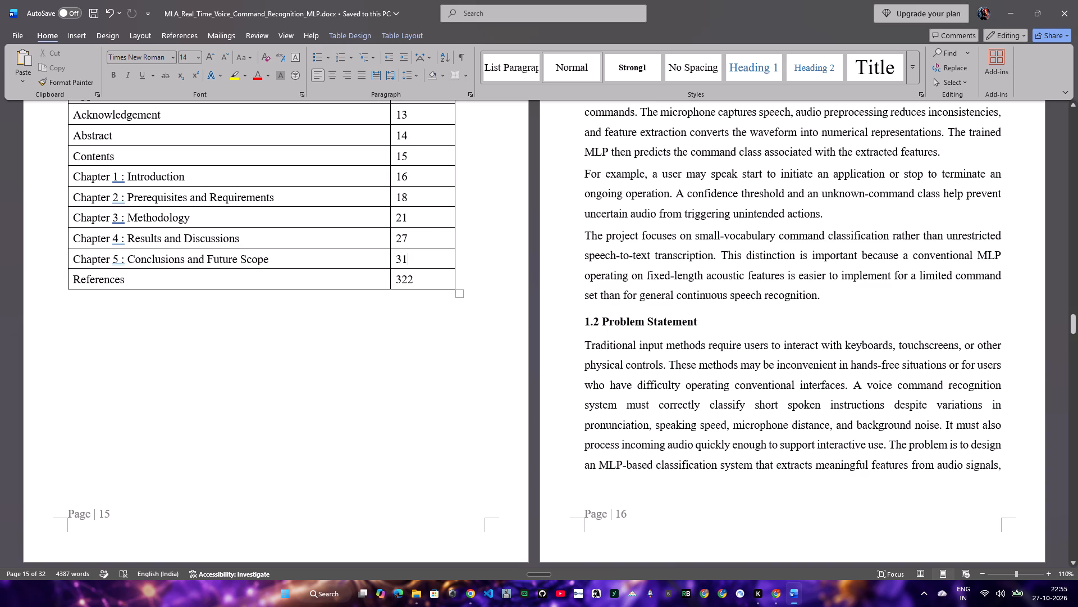
{"action": "scroll", "coordinate": [420, 216], "scroll_direction": "up", "scroll_amount": 1}
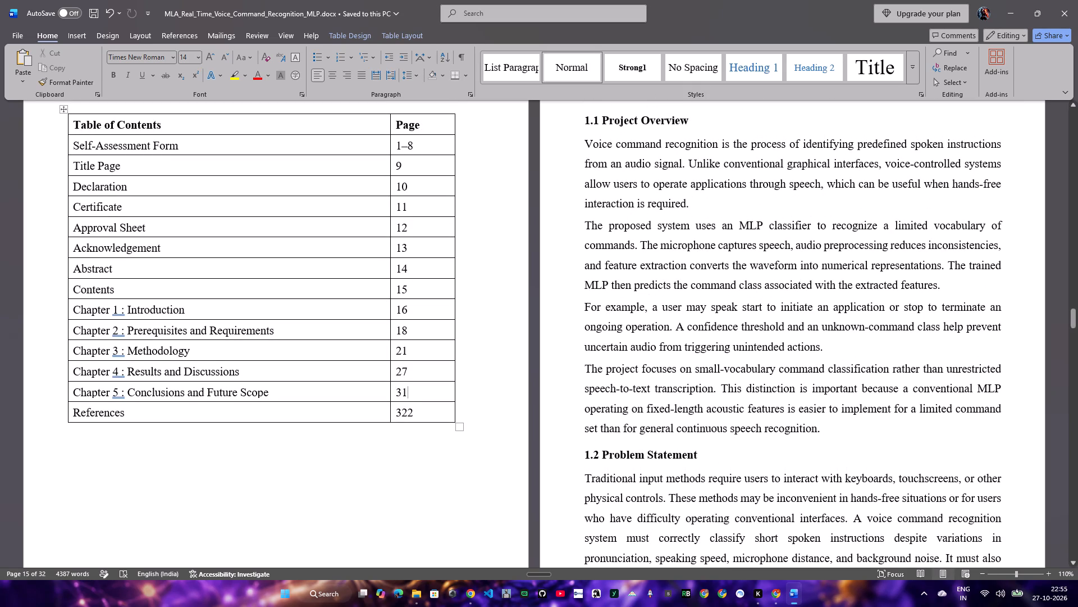
{"action": "scroll", "coordinate": [432, 175], "scroll_direction": "up", "scroll_amount": 2}
{"action": "key", "text": "ctrl+s"}
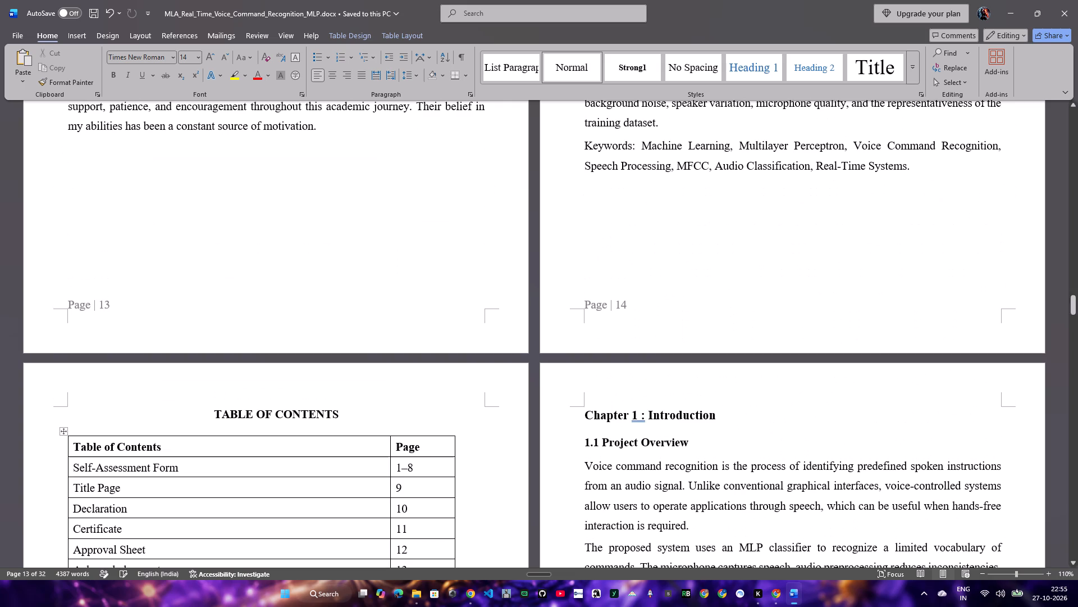
Export the report as MLA_Real_Time_Voice_Command_Recognition_MLP.pdf into the aat2 folder, and close the PDF that opens.
{"action": "left_click", "coordinate": [15, 36]}
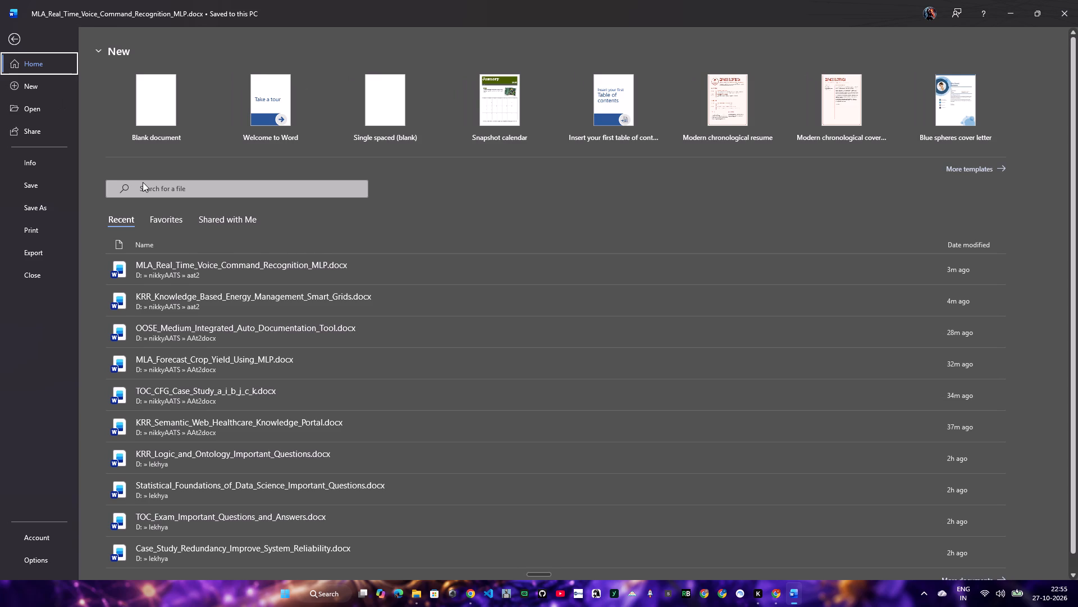
{"action": "left_click", "coordinate": [33, 248]}
{"action": "left_click", "coordinate": [315, 161]}
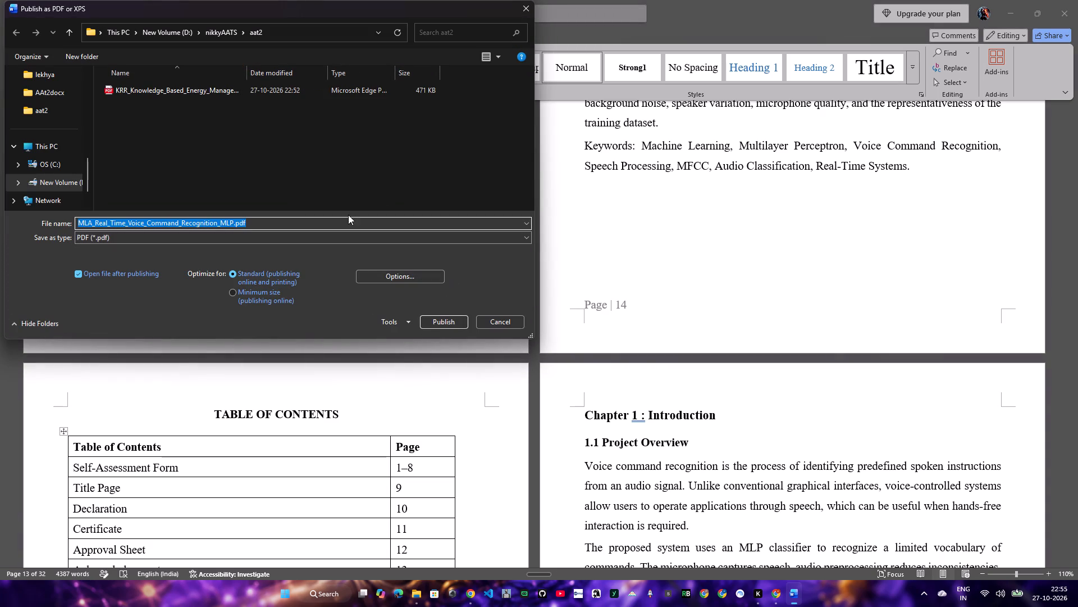
{"action": "left_click", "coordinate": [437, 316]}
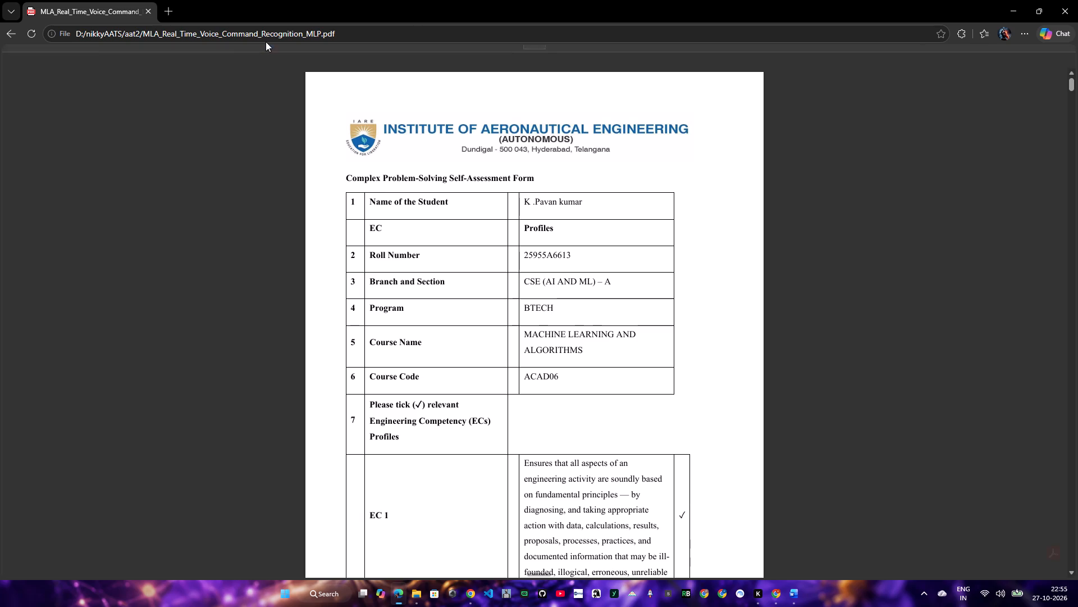
{"action": "left_click", "coordinate": [1077, 0]}
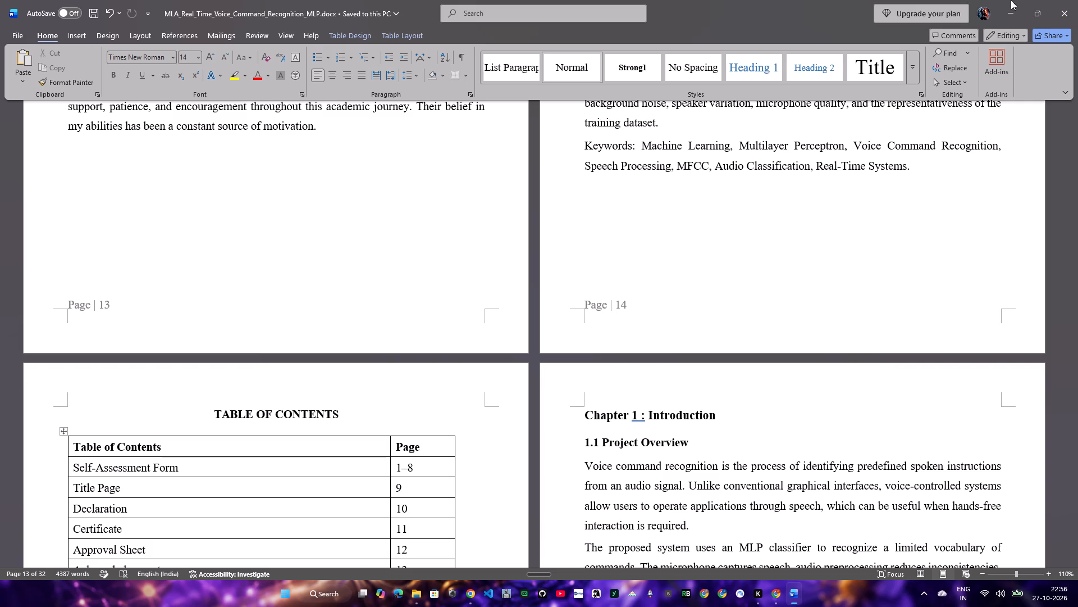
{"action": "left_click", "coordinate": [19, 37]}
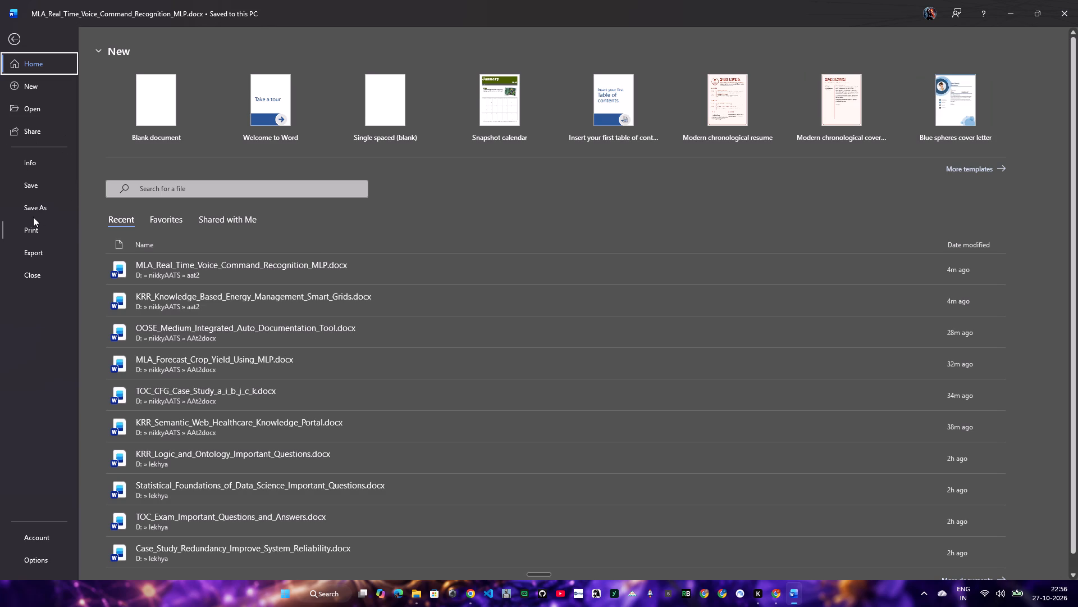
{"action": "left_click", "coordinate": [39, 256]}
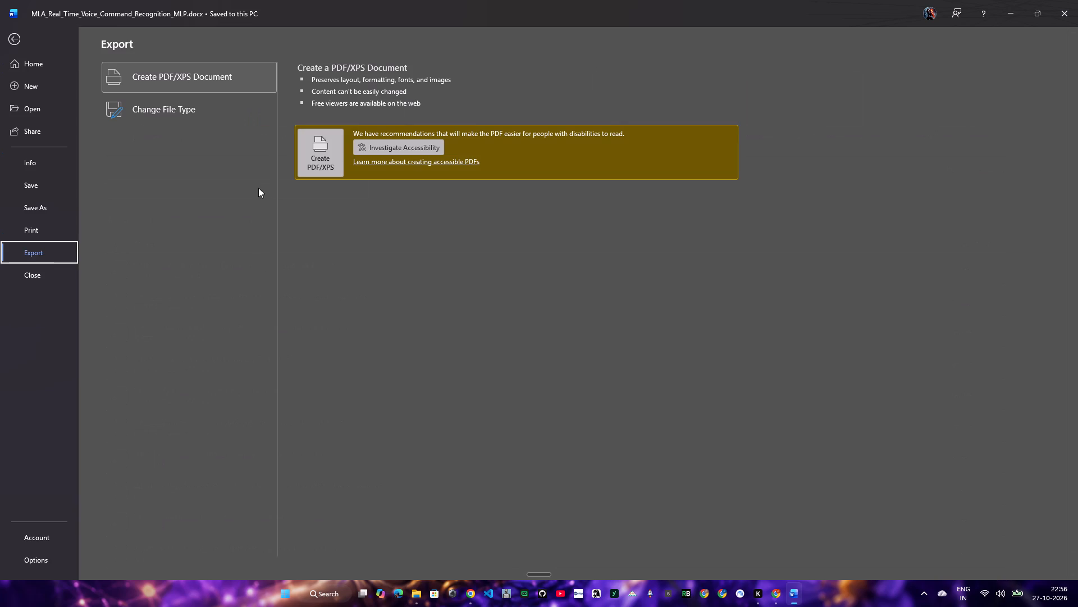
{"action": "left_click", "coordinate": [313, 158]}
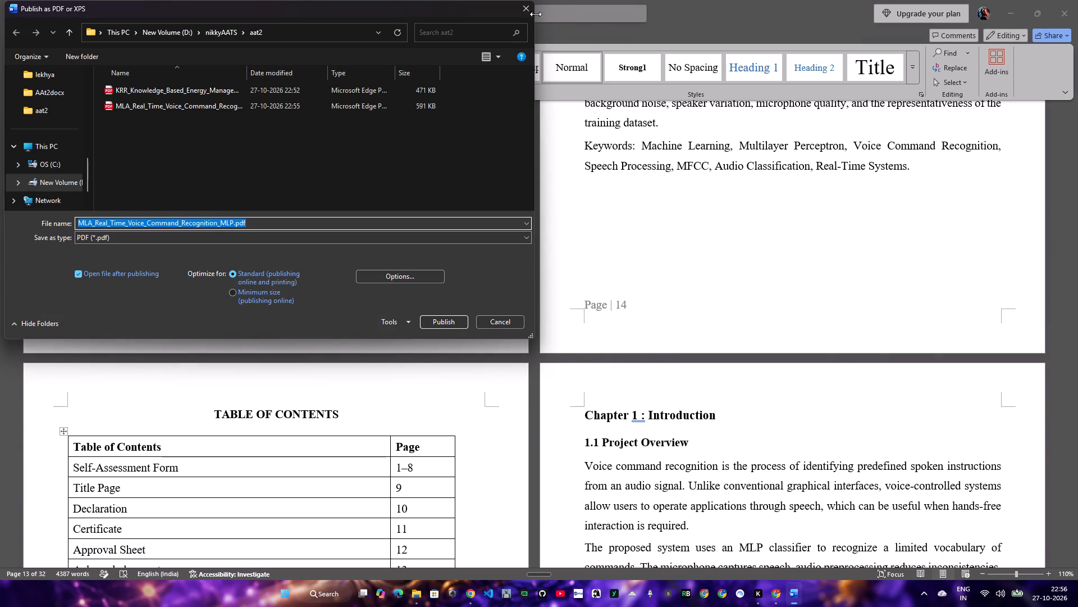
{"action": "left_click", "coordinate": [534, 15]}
Switch from the MLA report to OOSE_Augmented_Reality_Enhanced_Social_Networking.docx in the aat2 folder and review its front pages and contents table.
{"action": "left_click", "coordinate": [1074, 1]}
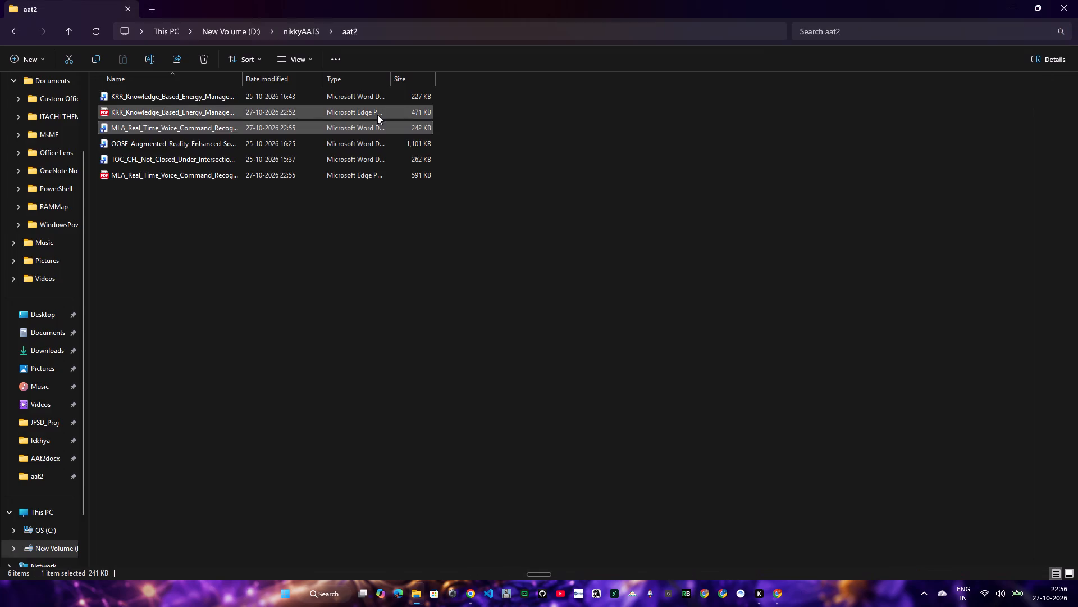
{"action": "double_click", "coordinate": [140, 142]}
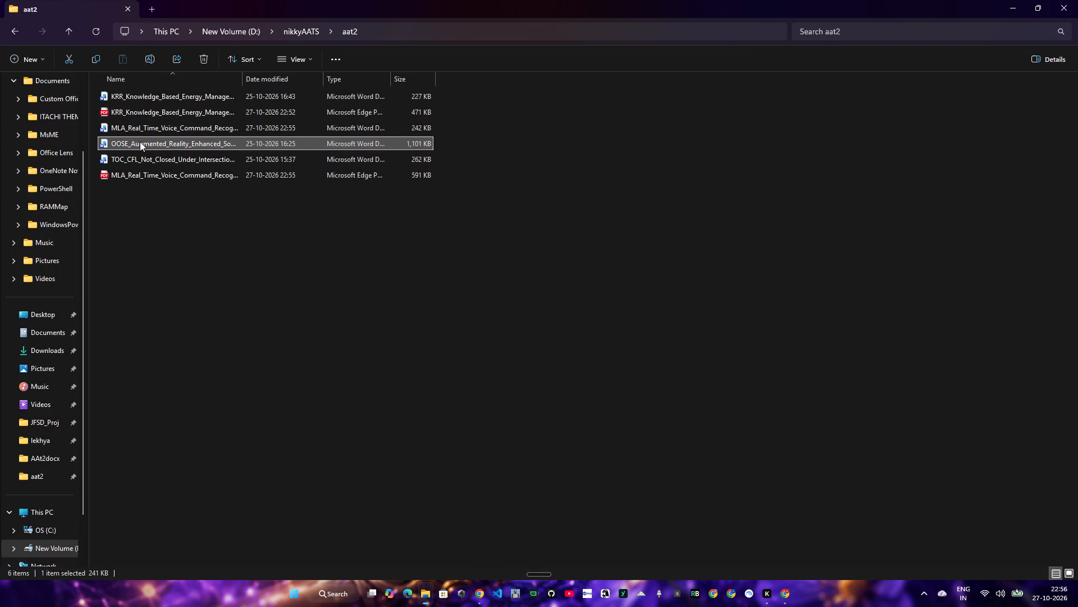
{"action": "scroll", "coordinate": [316, 293], "scroll_direction": "down", "scroll_amount": 2}
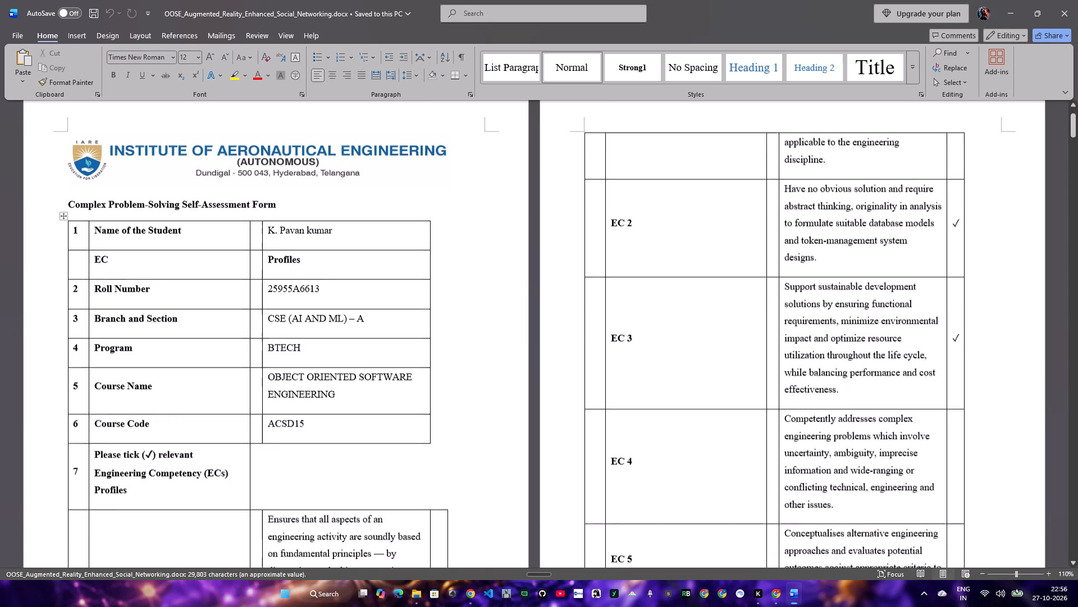
{"action": "scroll", "coordinate": [316, 293], "scroll_direction": "down", "scroll_amount": 7}
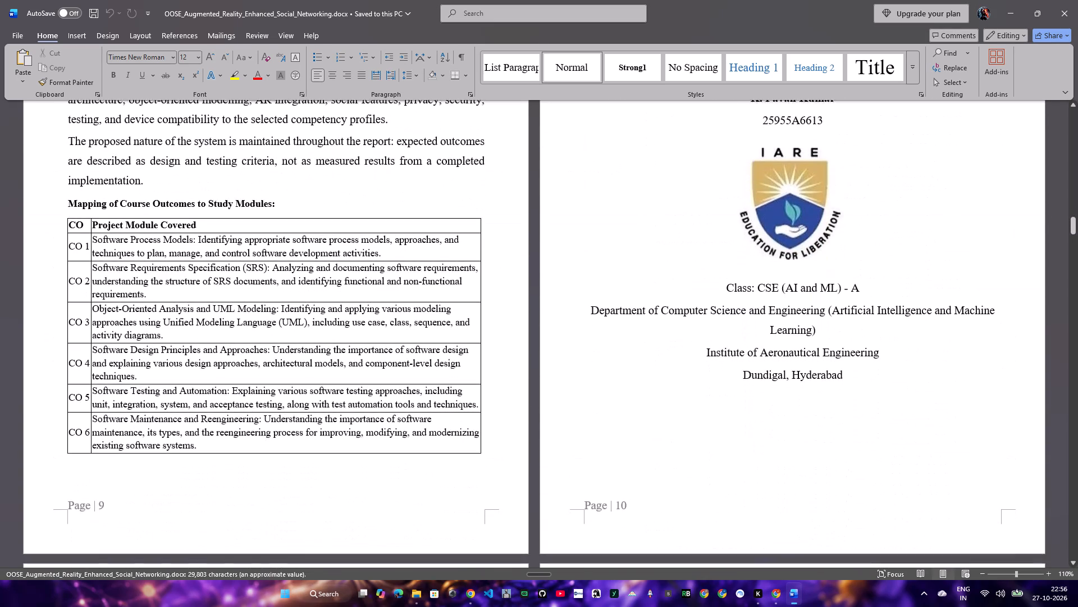
{"action": "scroll", "coordinate": [316, 293], "scroll_direction": "down", "scroll_amount": 4}
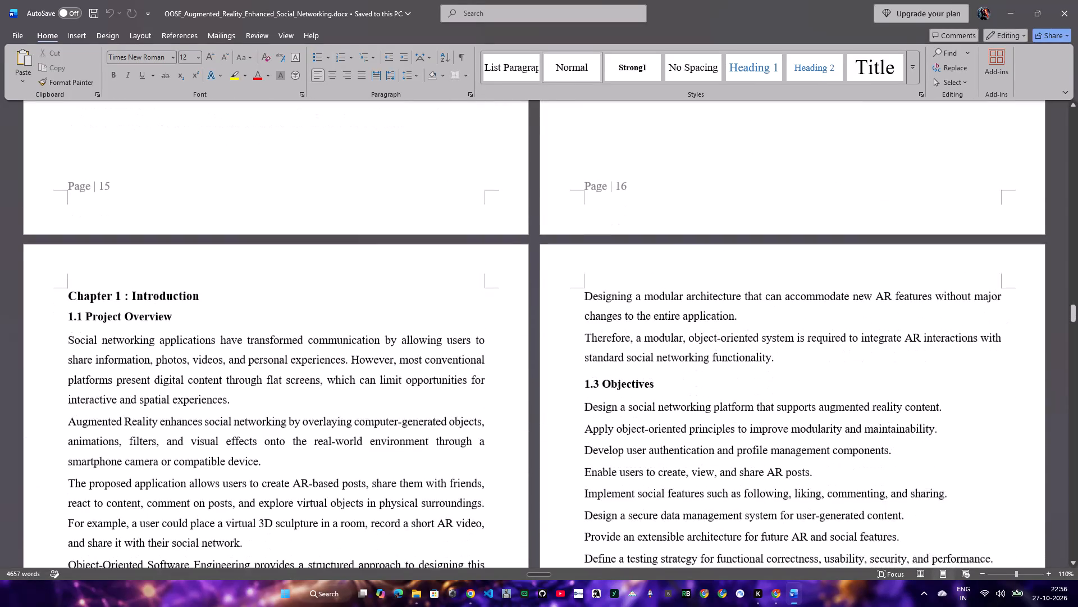
{"action": "scroll", "coordinate": [316, 293], "scroll_direction": "down", "scroll_amount": 2}
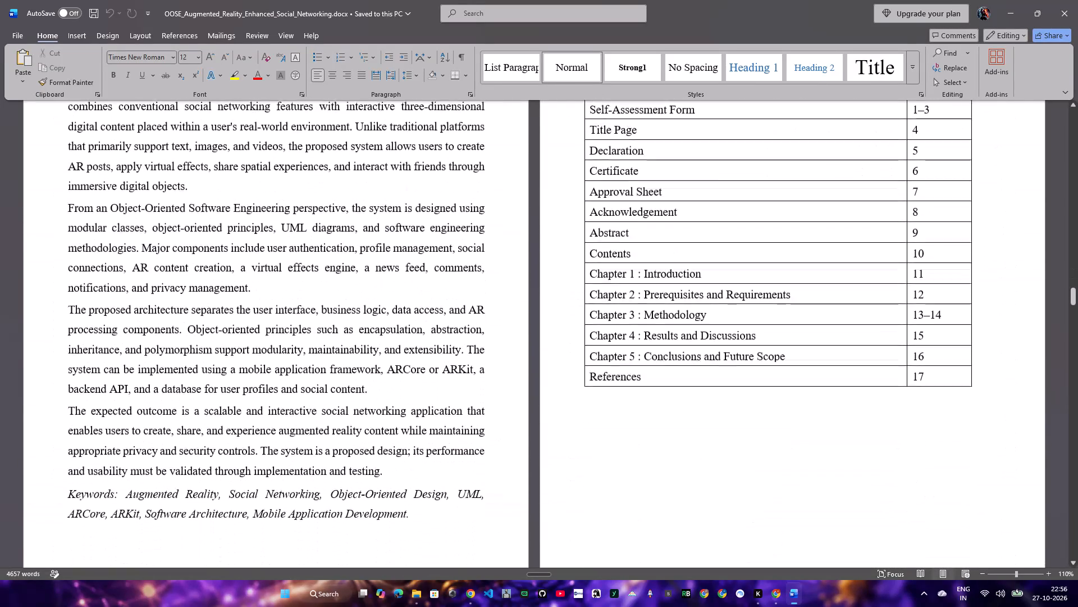
{"action": "scroll", "coordinate": [316, 293], "scroll_direction": "down", "scroll_amount": 2}
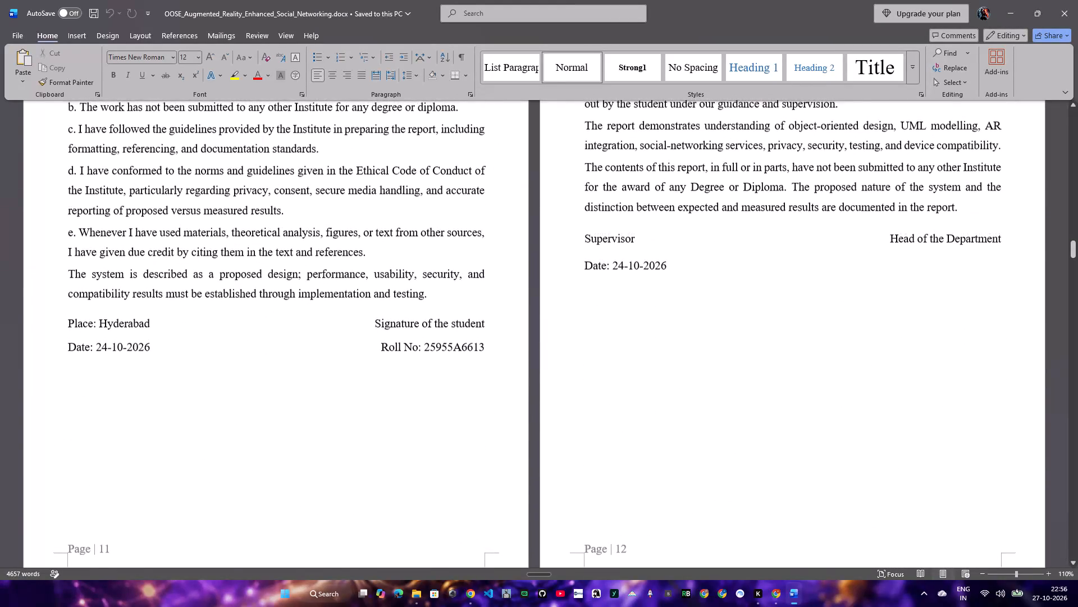
Export the report as OOSE_Augmented_Reality_Enhanced_Social_Networking.pdf into D:\nikkyAATS\aat2, and close both the PDF that opens and the Word document.
{"action": "left_click", "coordinate": [21, 34]}
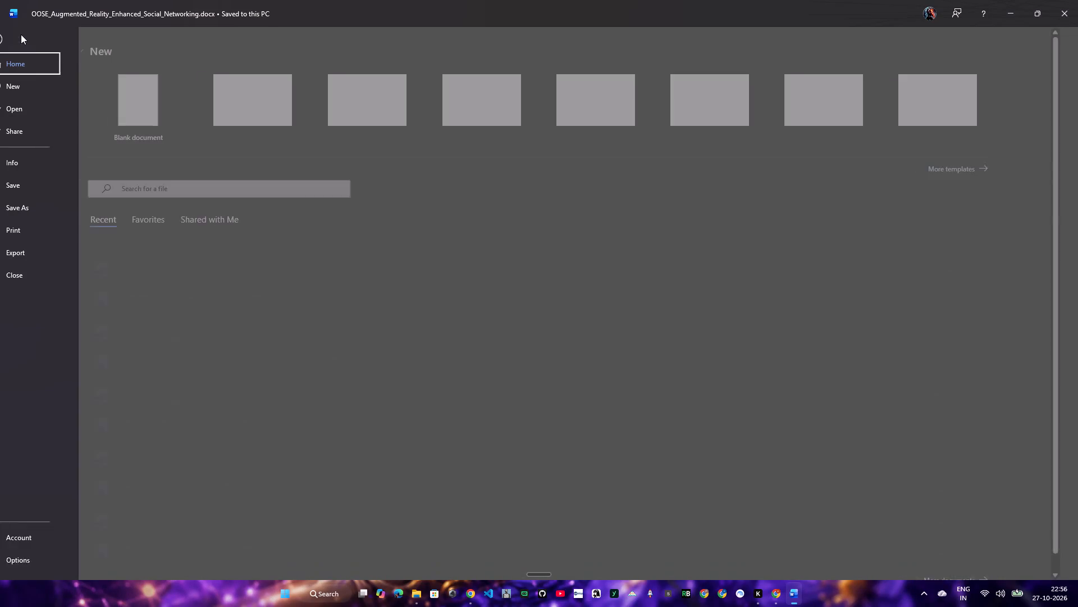
{"action": "left_click", "coordinate": [43, 247]}
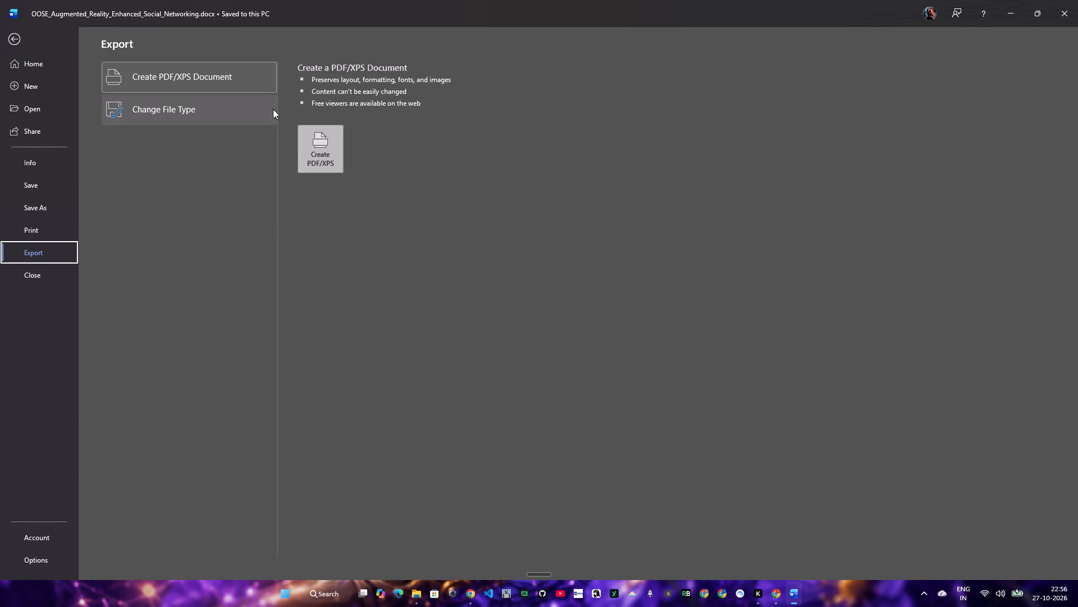
{"action": "left_click", "coordinate": [316, 135]}
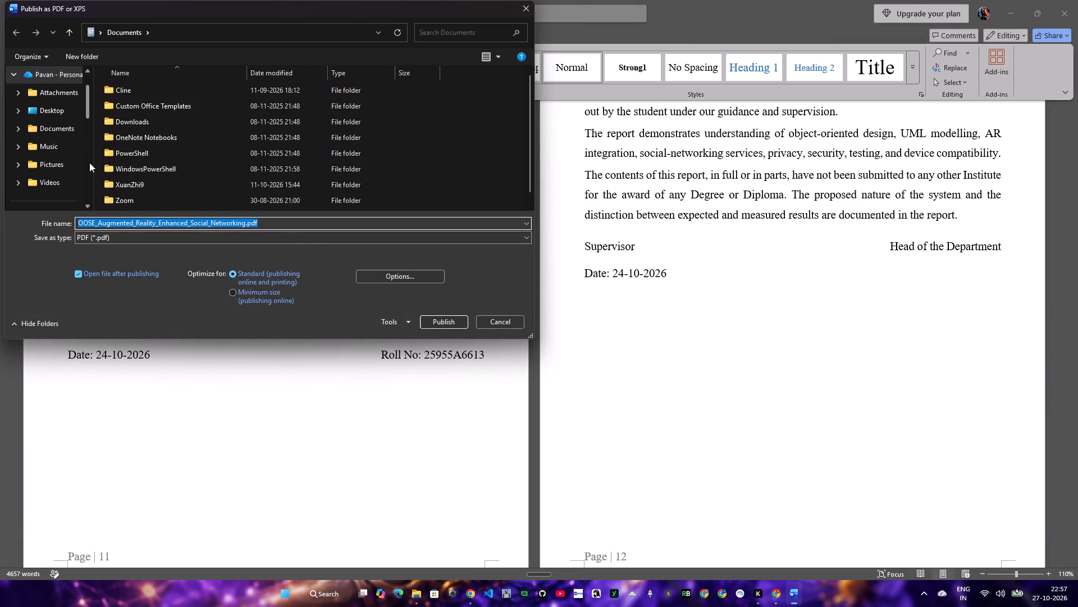
{"action": "scroll", "coordinate": [6, 155], "scroll_direction": "down", "scroll_amount": 6}
{"action": "left_click", "coordinate": [56, 155]}
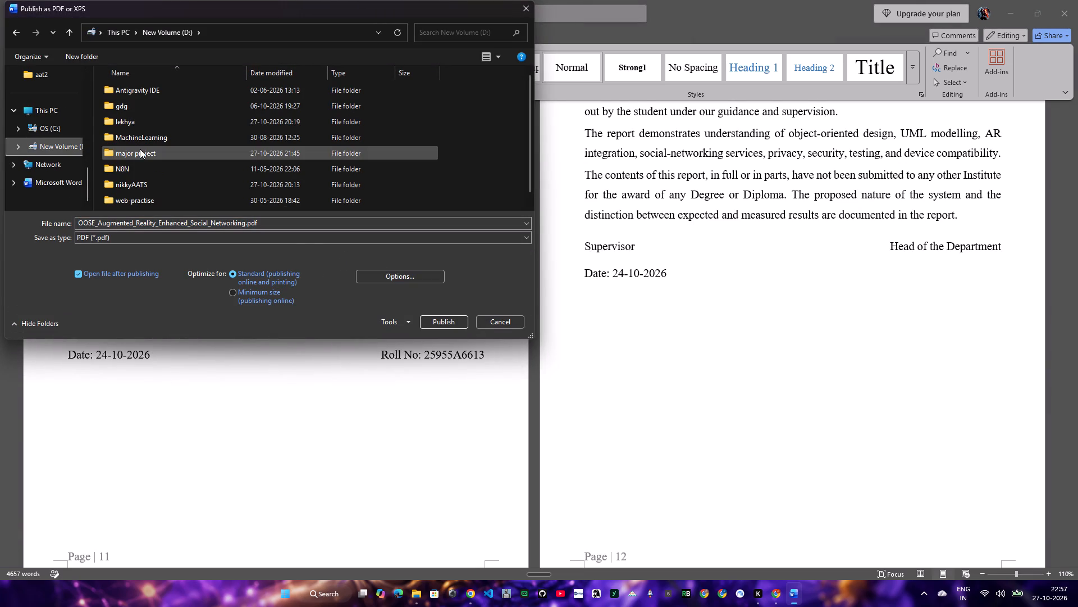
{"action": "double_click", "coordinate": [150, 182]}
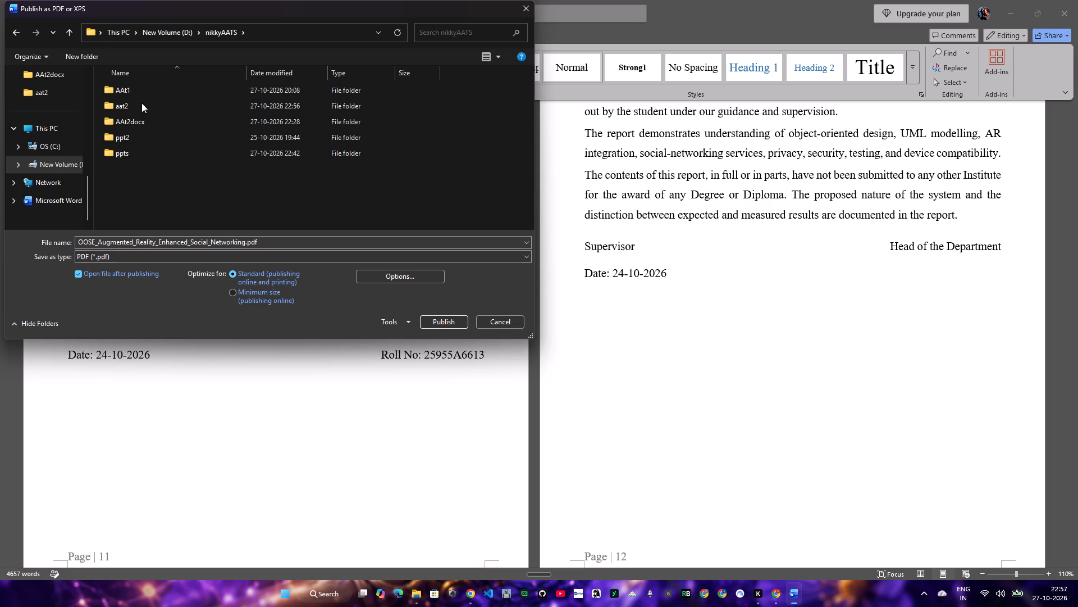
{"action": "double_click", "coordinate": [144, 92]}
{"action": "left_click", "coordinate": [18, 28]}
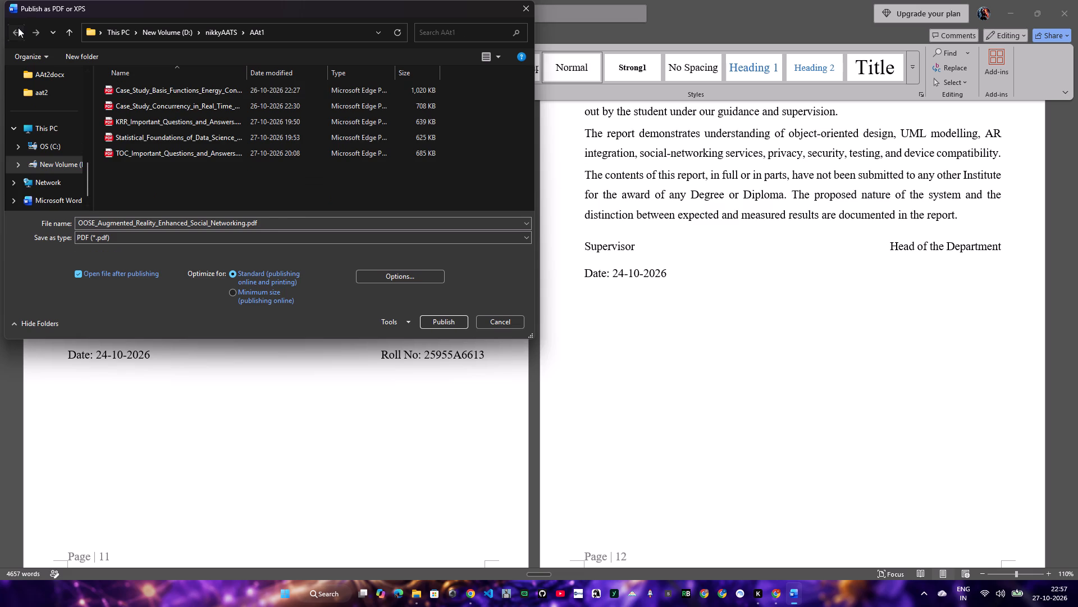
{"action": "double_click", "coordinate": [183, 111]}
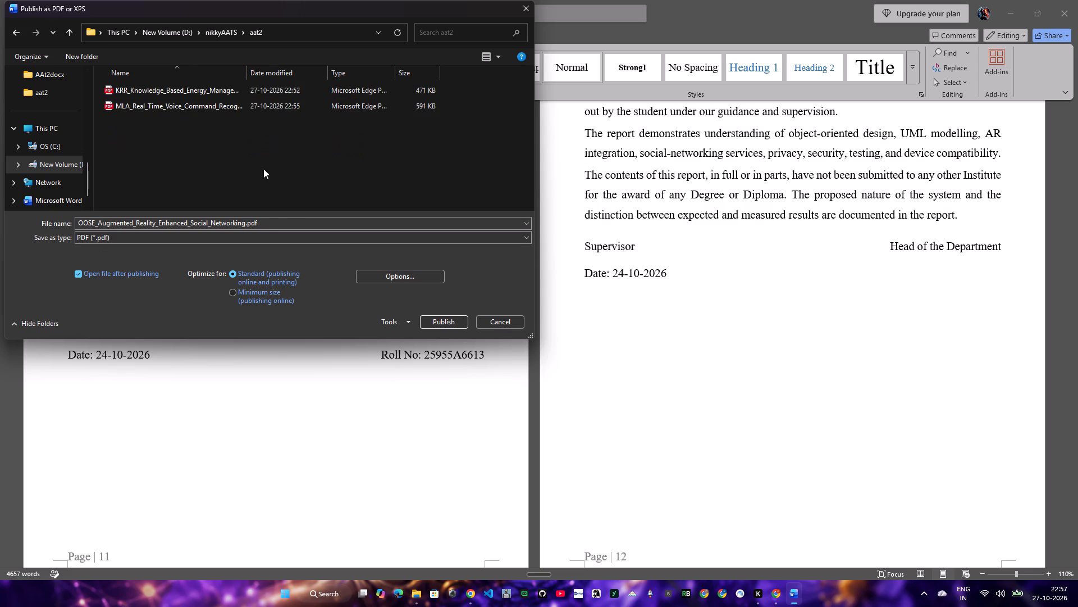
{"action": "left_click", "coordinate": [442, 321]}
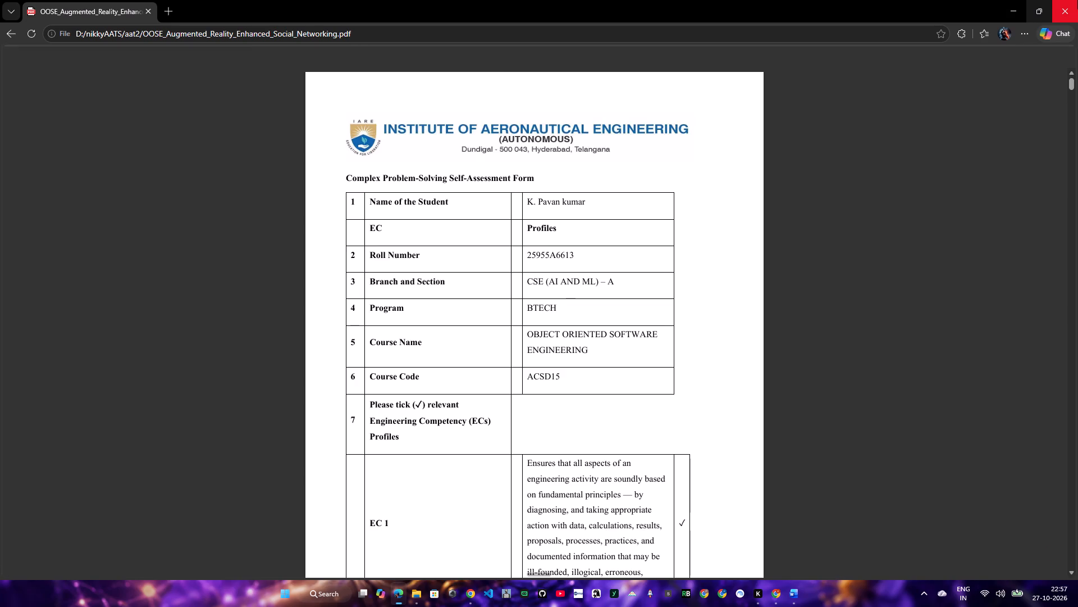
{"action": "left_click", "coordinate": [1077, 0]}
{"action": "left_click", "coordinate": [1077, 0]}
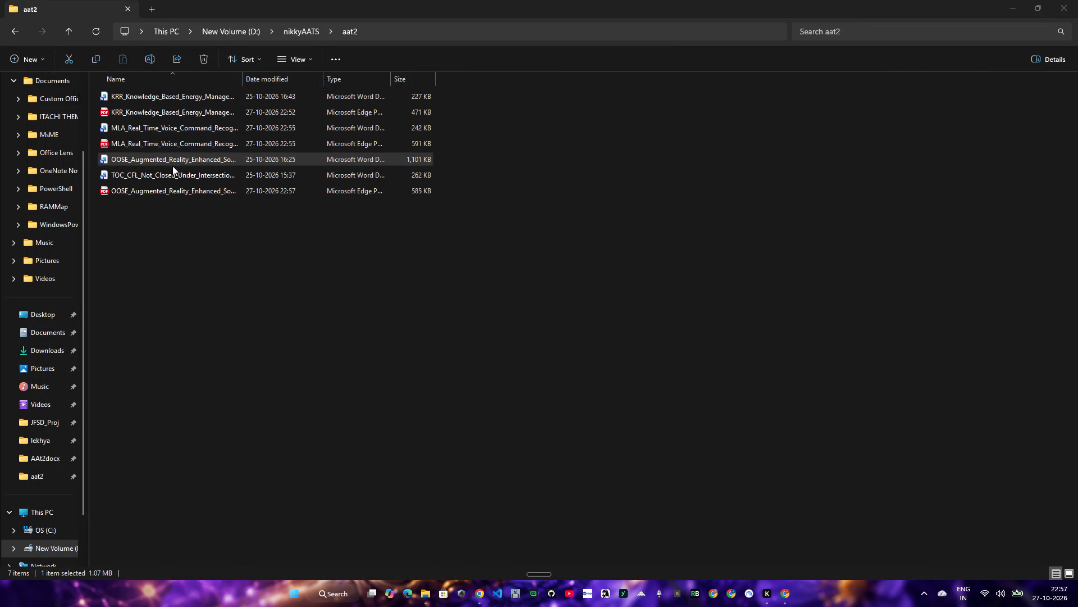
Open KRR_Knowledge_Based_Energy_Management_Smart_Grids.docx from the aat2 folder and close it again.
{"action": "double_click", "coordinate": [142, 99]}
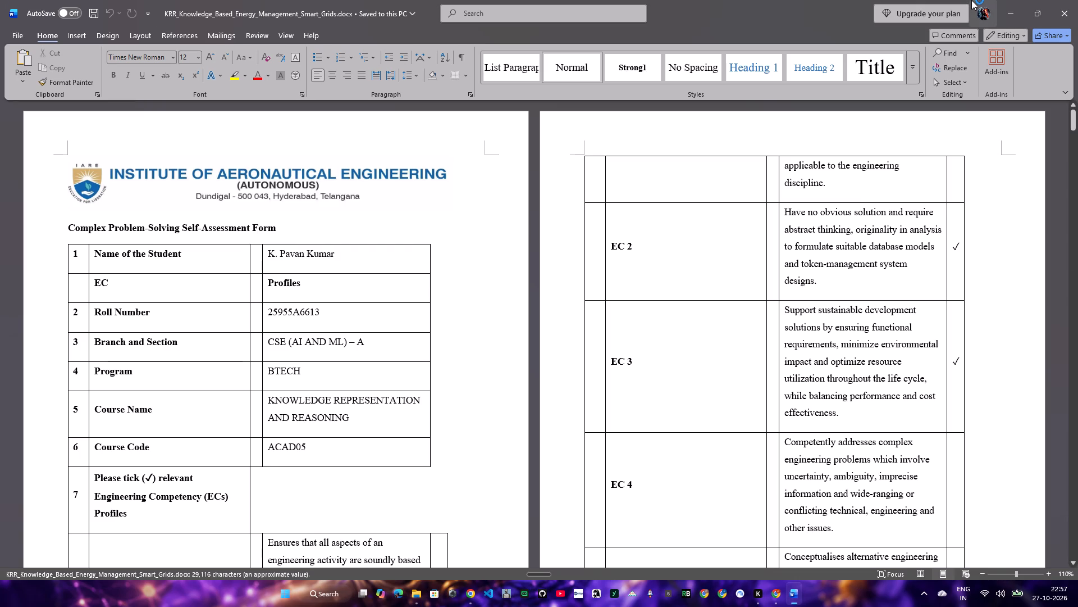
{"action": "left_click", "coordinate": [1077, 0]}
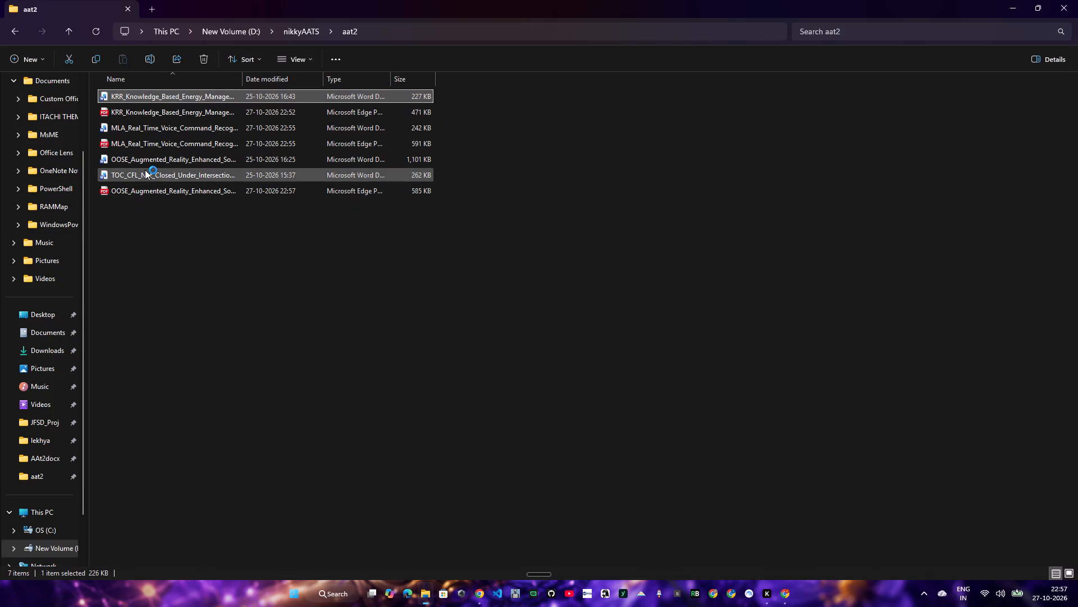
Open TOC_CFL_Not_Closed_Under_Intersection.docx from the aat2 folder and export it as a PDF of the same name into D:\nikkyAATS\aat2.
{"action": "double_click", "coordinate": [145, 170]}
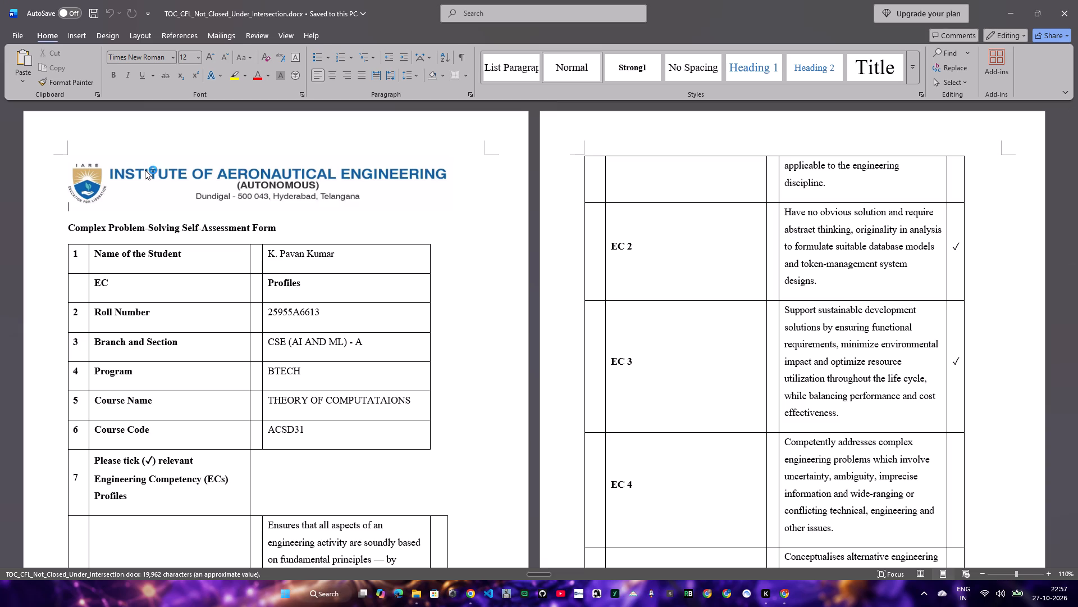
{"action": "left_click", "coordinate": [16, 39]}
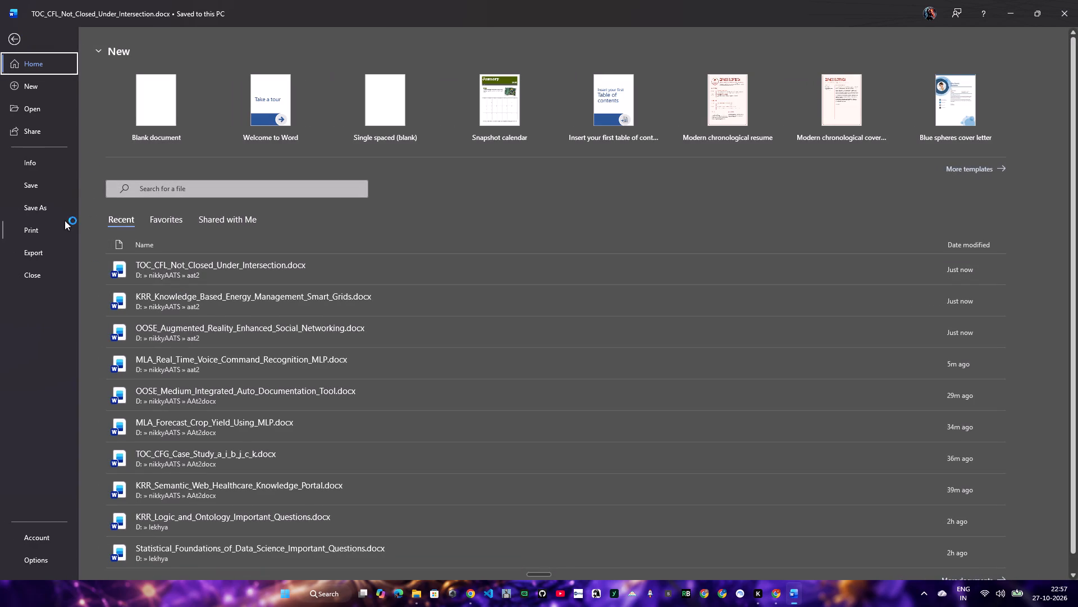
{"action": "left_click", "coordinate": [45, 245]}
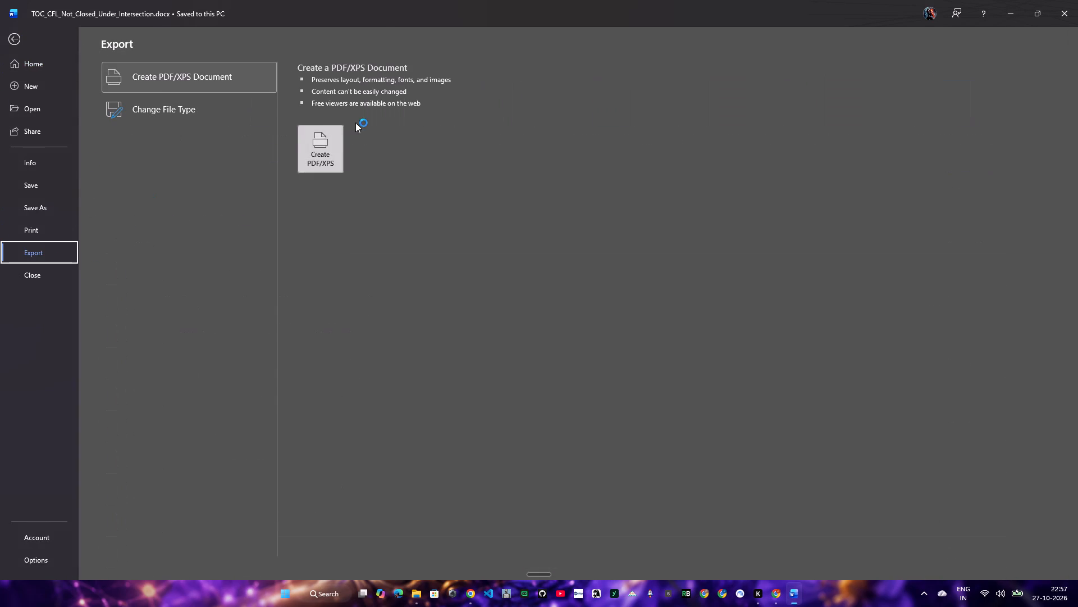
{"action": "left_click", "coordinate": [305, 145]}
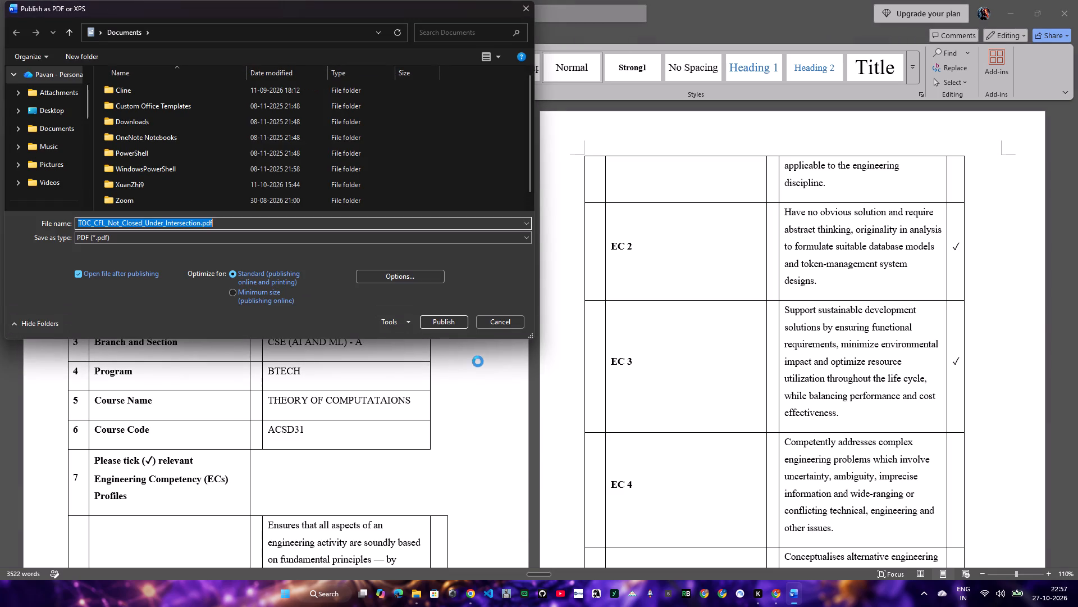
{"action": "scroll", "coordinate": [38, 153], "scroll_direction": "down", "scroll_amount": 2}
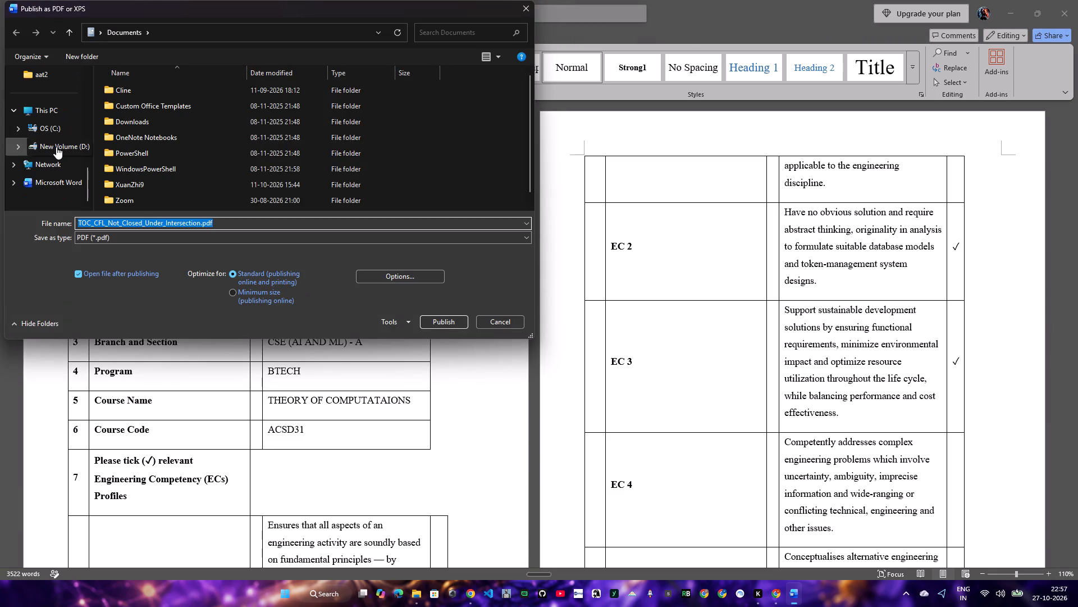
{"action": "left_click", "coordinate": [56, 147]}
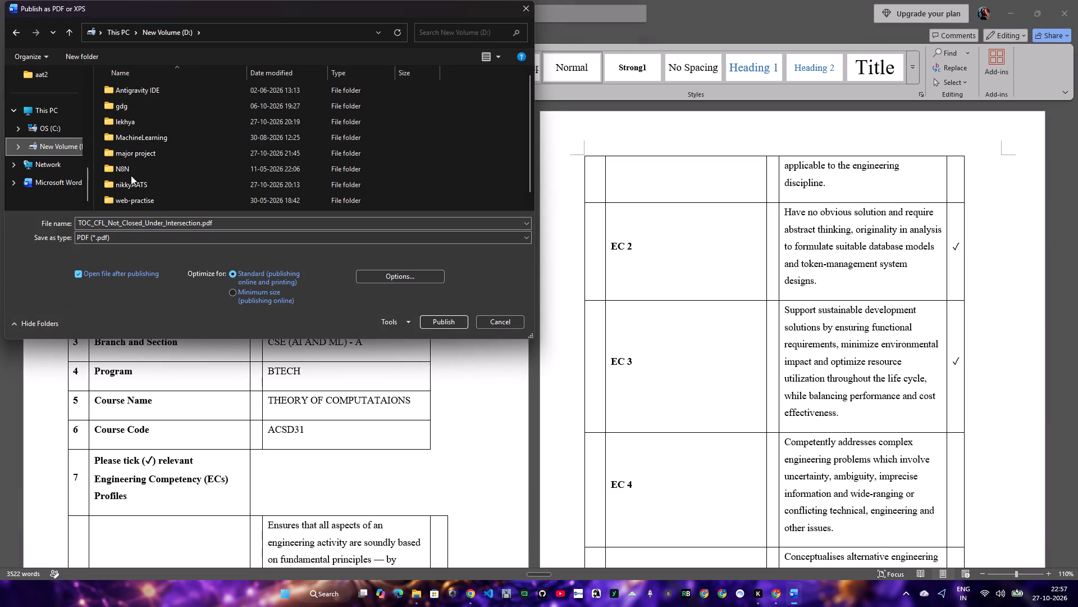
{"action": "double_click", "coordinate": [134, 184]}
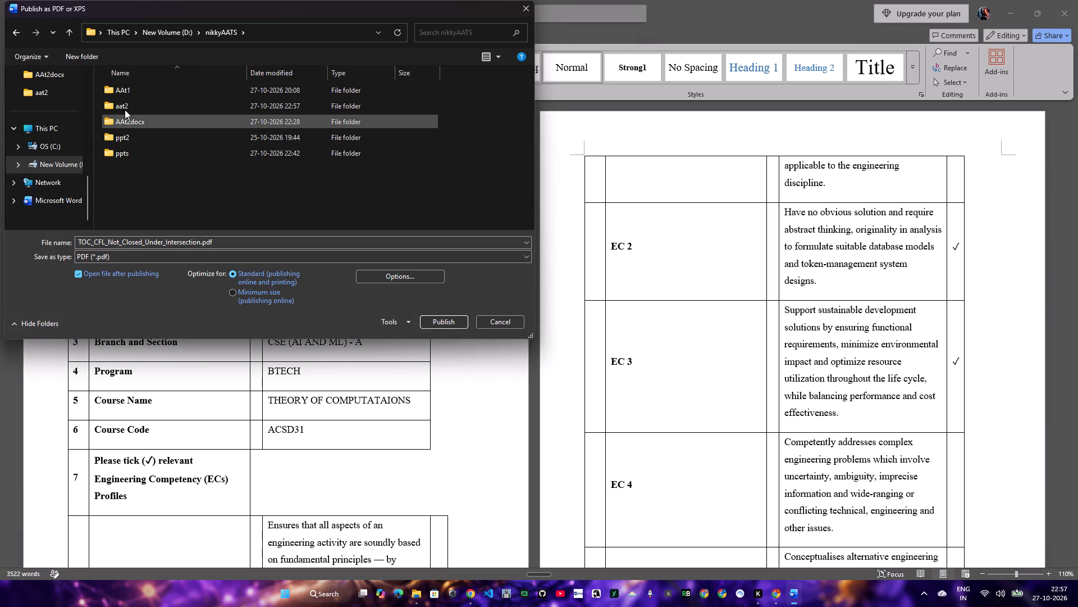
{"action": "double_click", "coordinate": [125, 110]}
{"action": "left_click", "coordinate": [449, 327]}
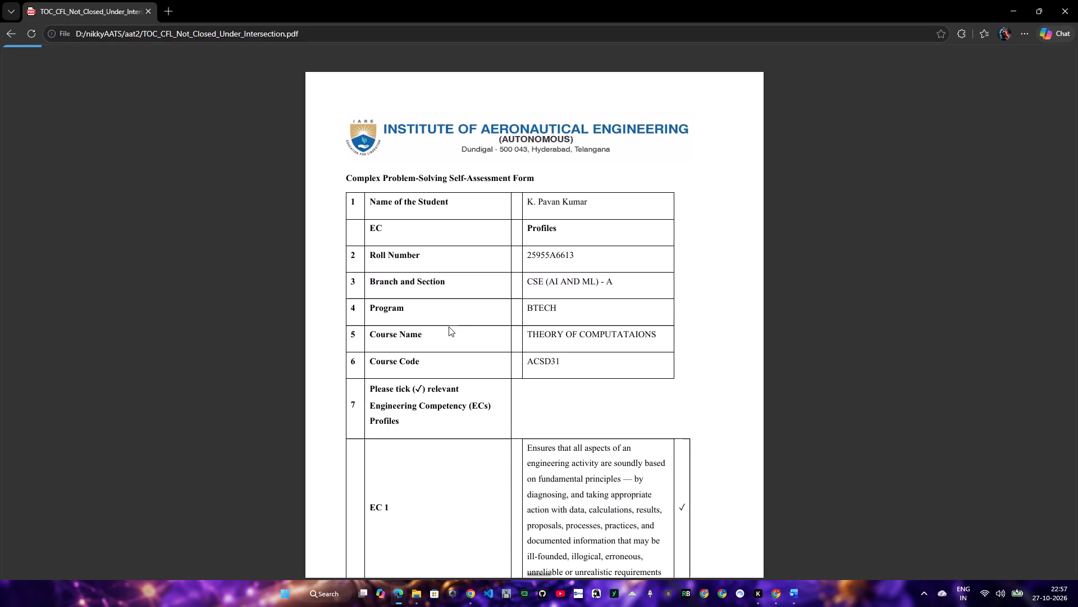
Close the exported TOC PDF, its Word document, the local aat2 folder window and the Gmail form invitation, returning to Google Drive.
{"action": "left_click", "coordinate": [1077, 0]}
{"action": "left_click", "coordinate": [1077, 0]}
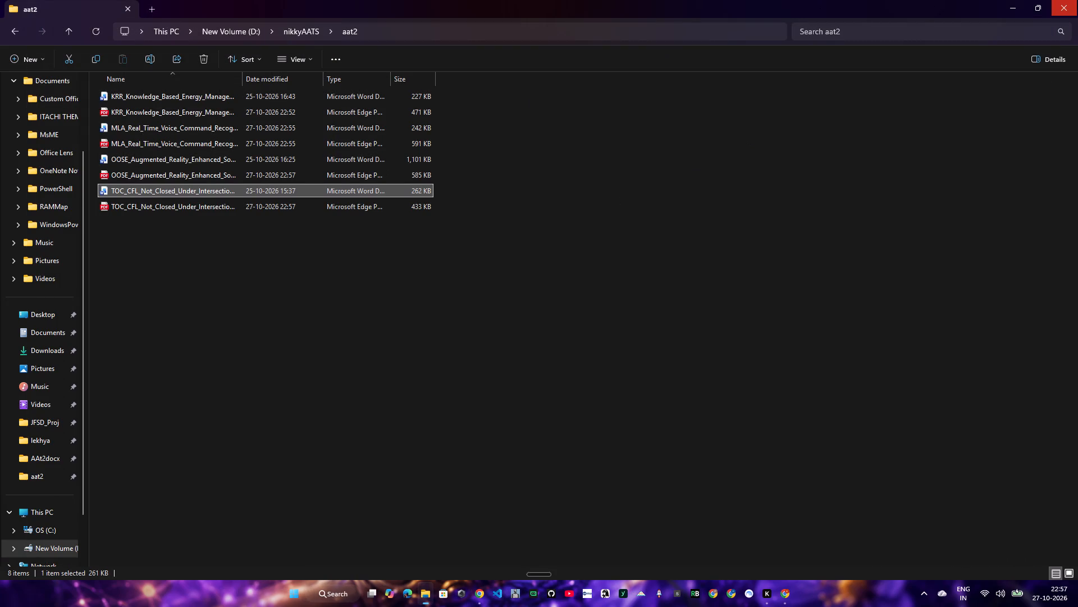
{"action": "left_click", "coordinate": [1077, 0]}
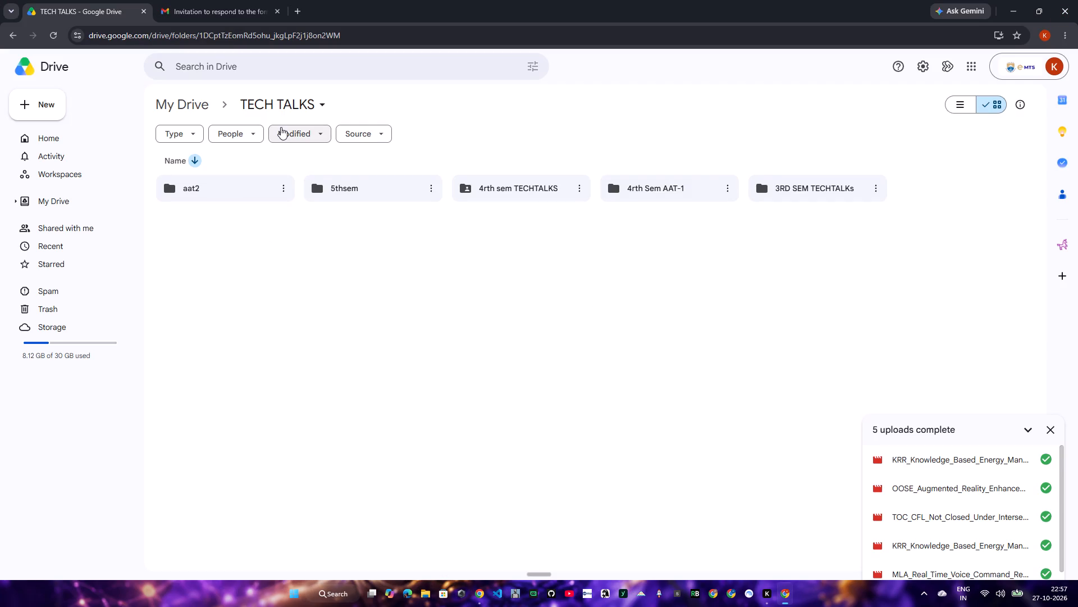
{"action": "left_click", "coordinate": [232, 0]}
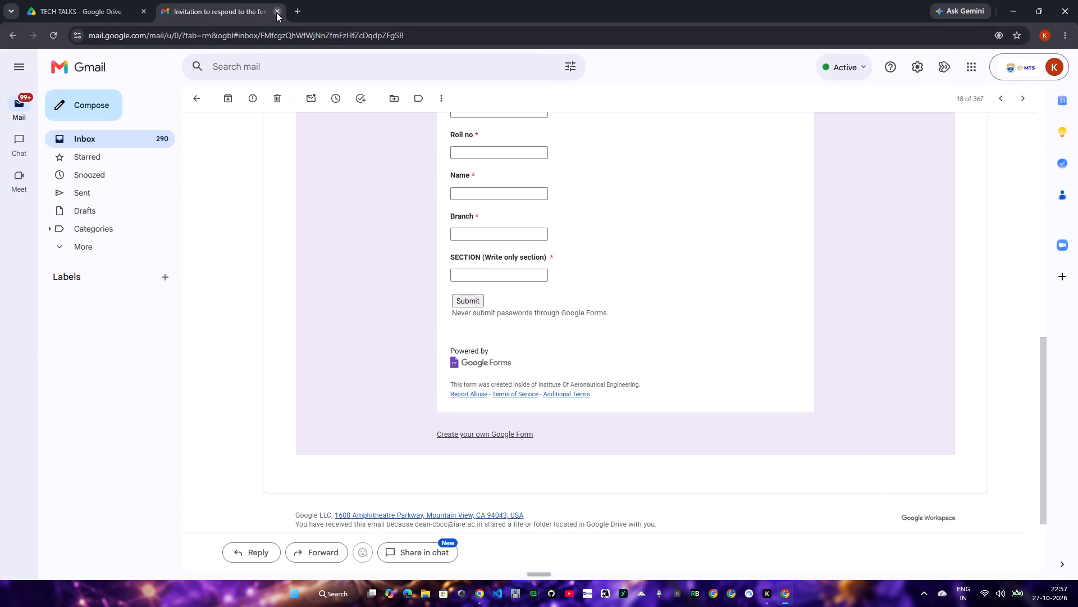
{"action": "left_click", "coordinate": [276, 12]}
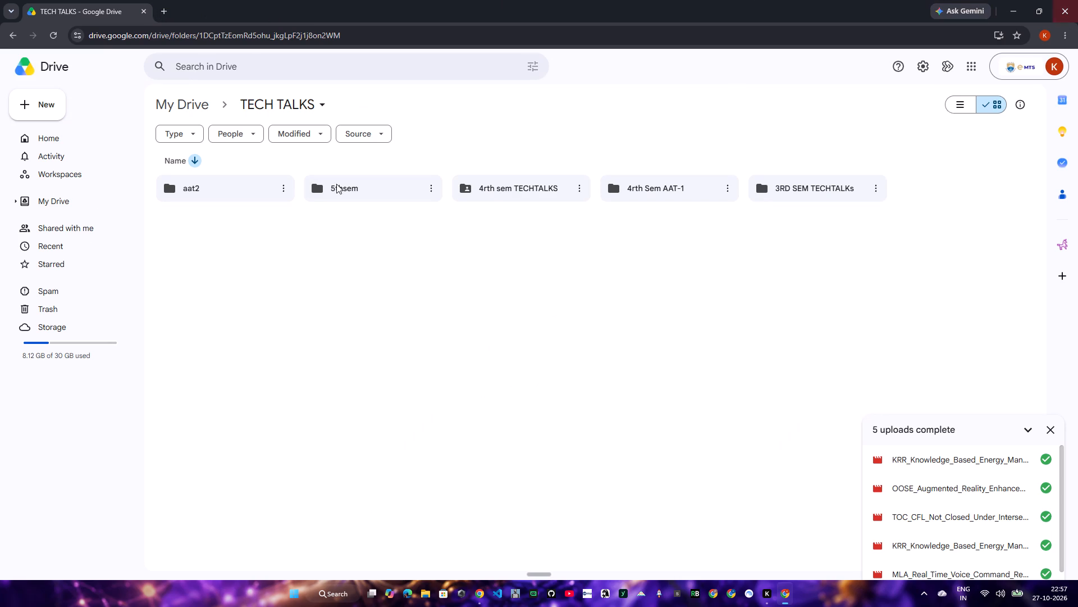
In Drive's aat2 folder, open the sharing settings of TOC_CFL_Not_Closed_Under_Intersection.mp4 and go to its general access setting.
{"action": "double_click", "coordinate": [222, 182]}
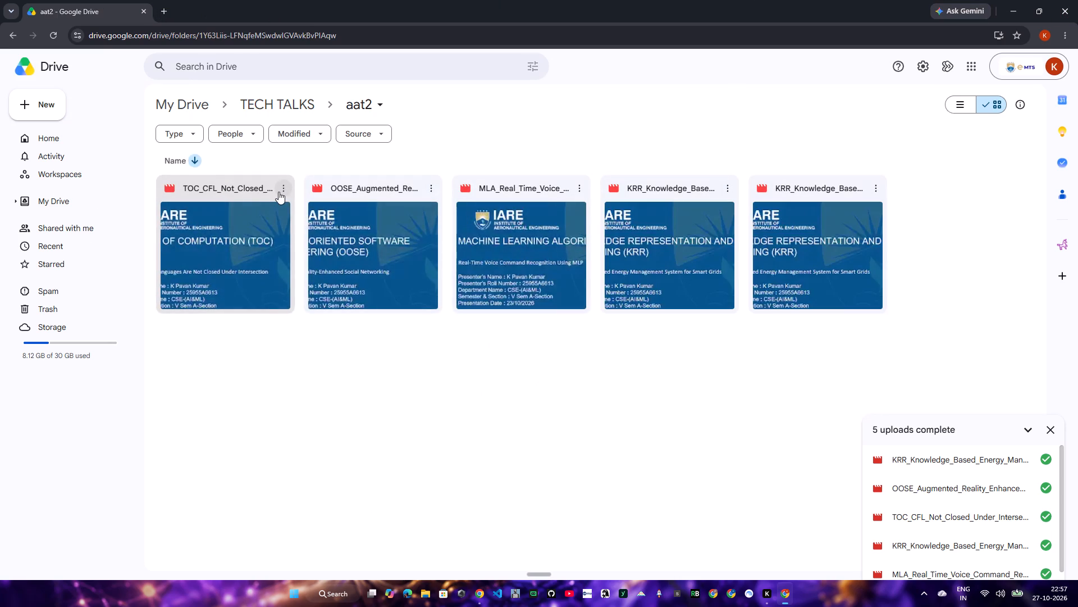
{"action": "left_click", "coordinate": [279, 192]}
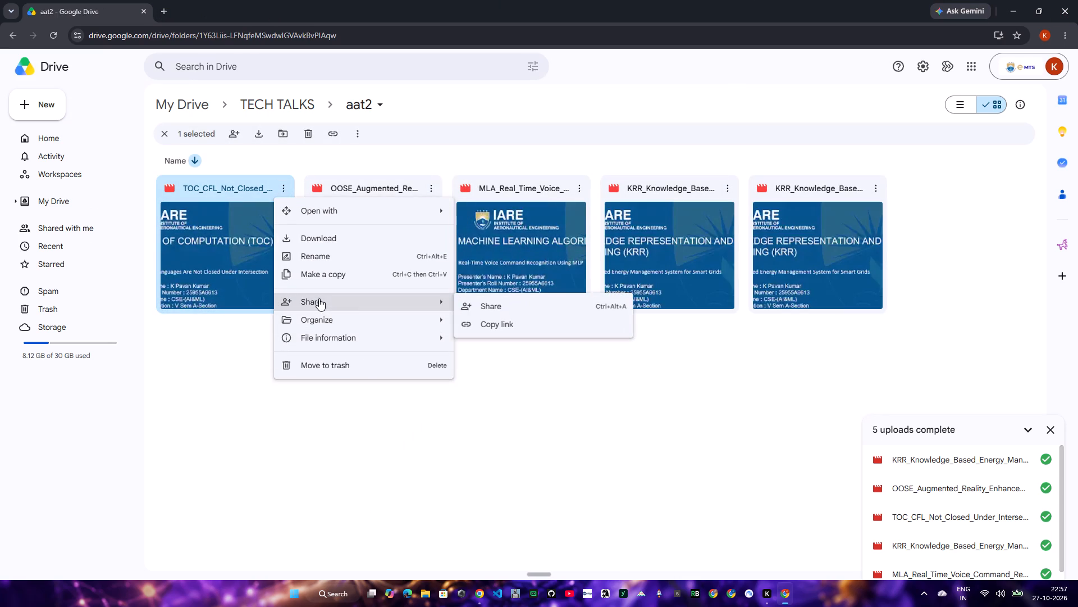
{"action": "left_click", "coordinate": [520, 313]}
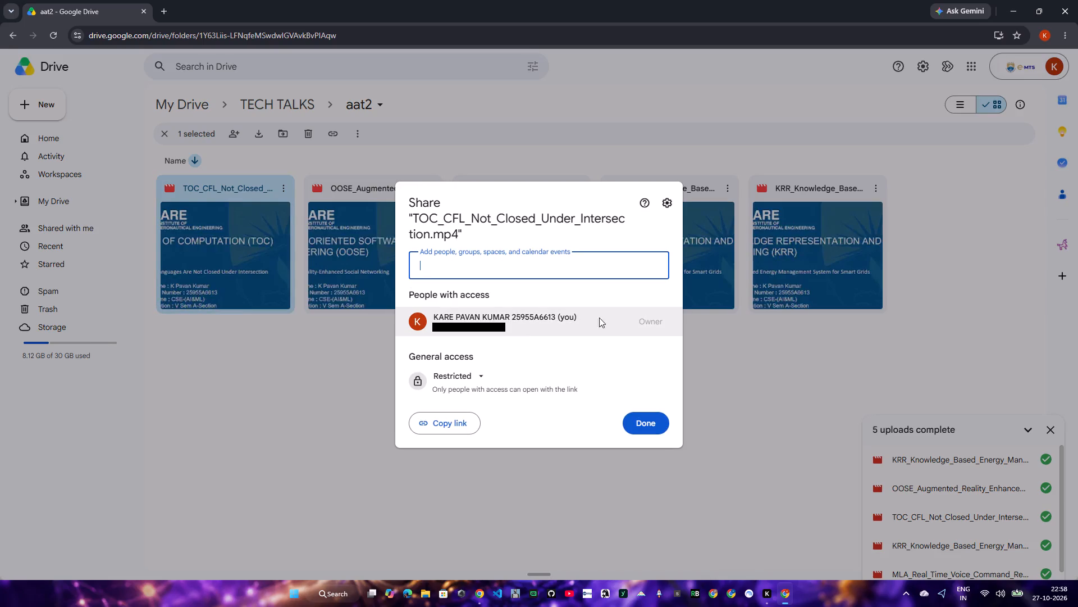
{"action": "left_click", "coordinate": [492, 386]}
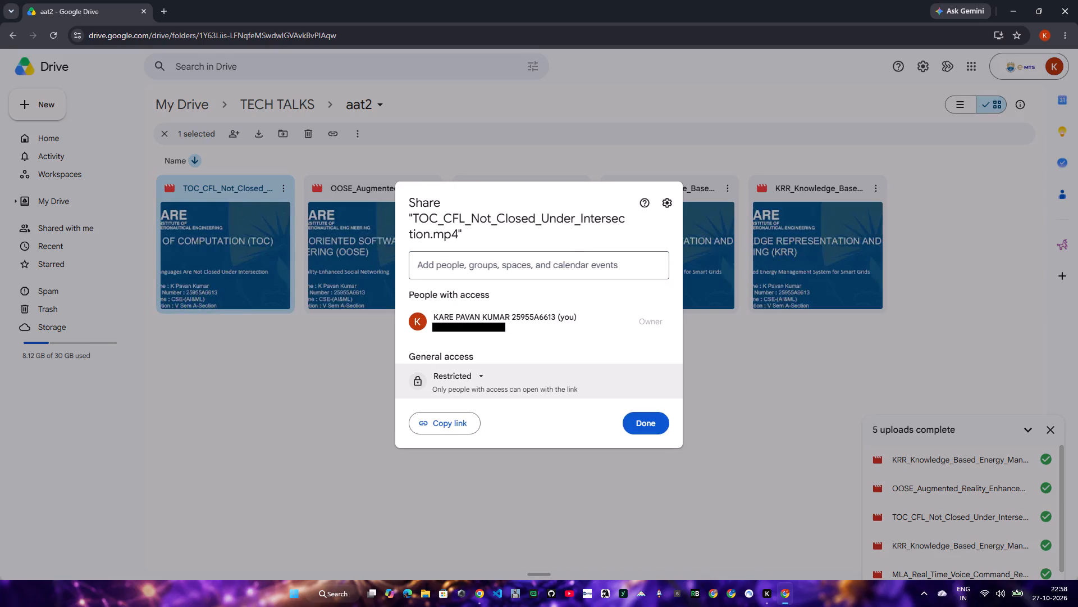
In Google Drive, set the general access of TOC_CFL_Not_Closed_Under_Intersection.mp4 to Anyone with the link.
{"action": "left_click", "coordinate": [471, 383]}
{"action": "left_click", "coordinate": [500, 480]}
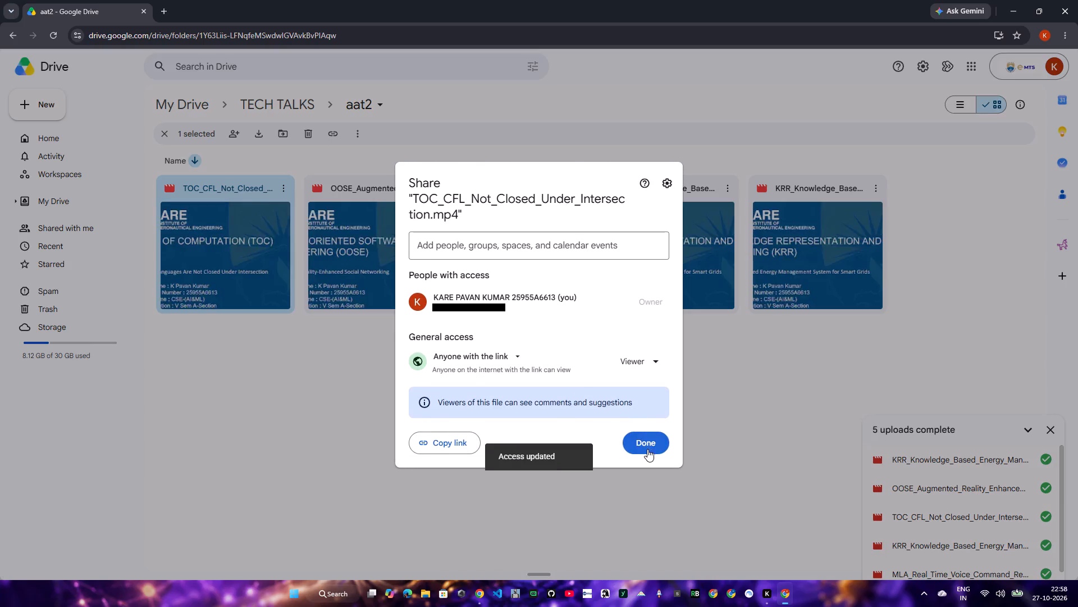
{"action": "left_click", "coordinate": [647, 449]}
Share the OOSE_Augmented_Reality_Enhanced_Social_Networking video with general access set to Anyone with the link.
{"action": "left_click", "coordinate": [430, 190]}
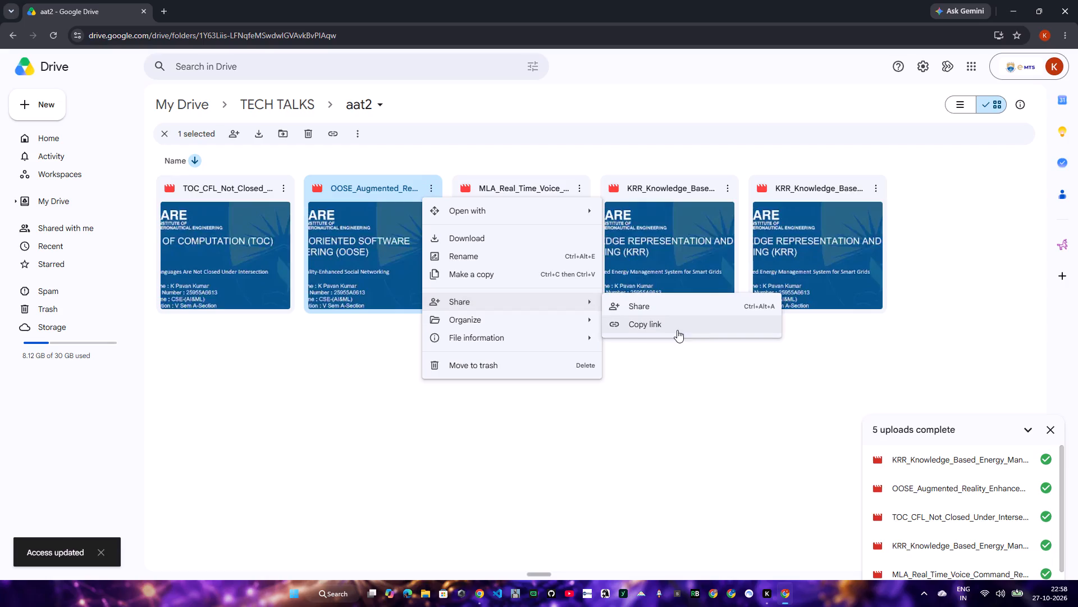
{"action": "left_click", "coordinate": [664, 311]}
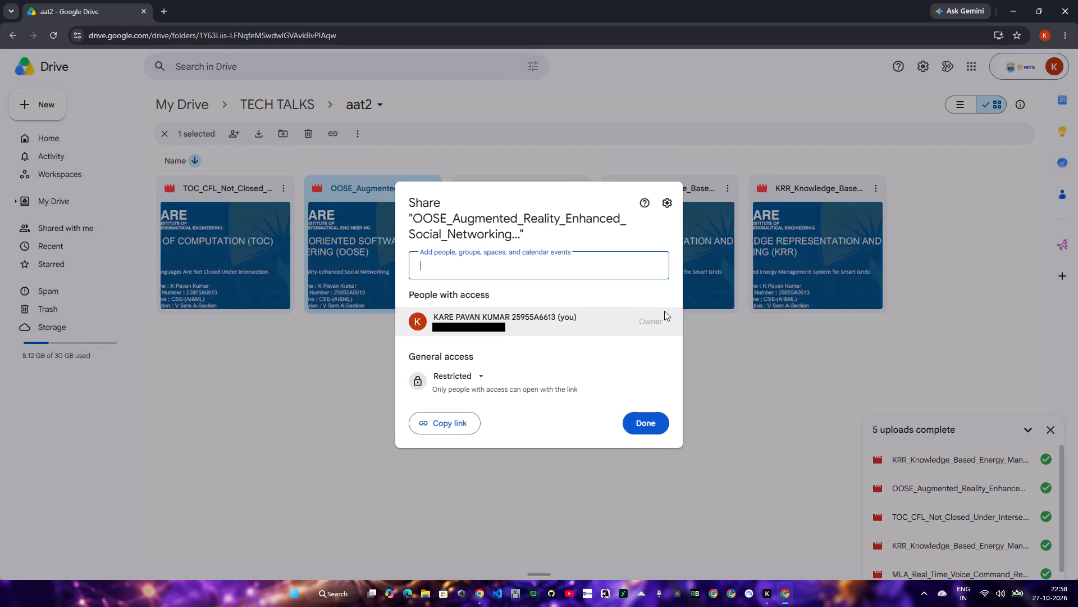
{"action": "left_click", "coordinate": [597, 371]}
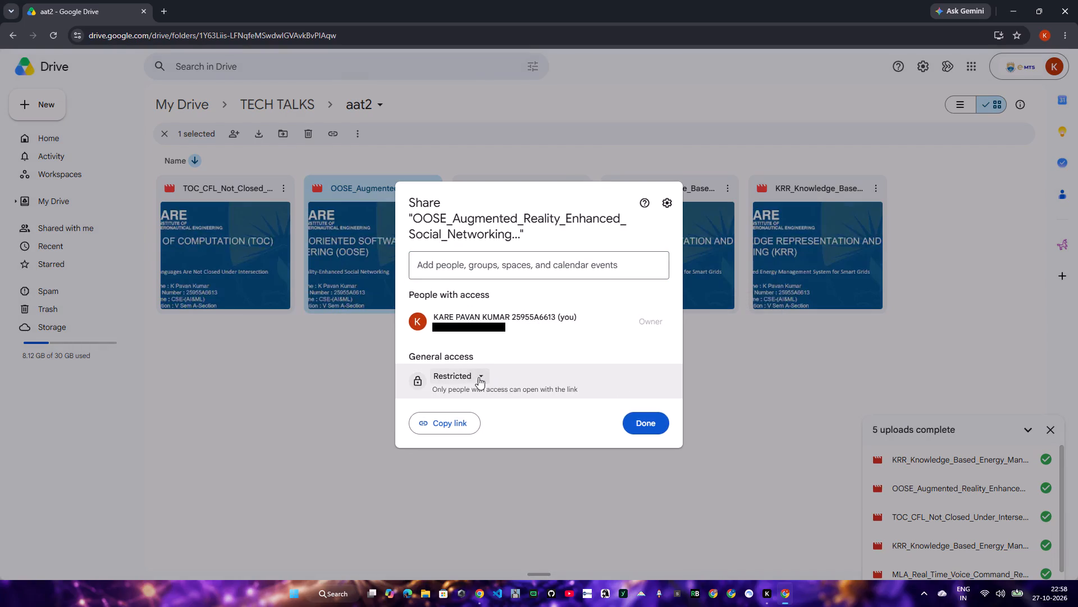
{"action": "left_click", "coordinate": [474, 376]}
{"action": "left_click", "coordinate": [498, 464]}
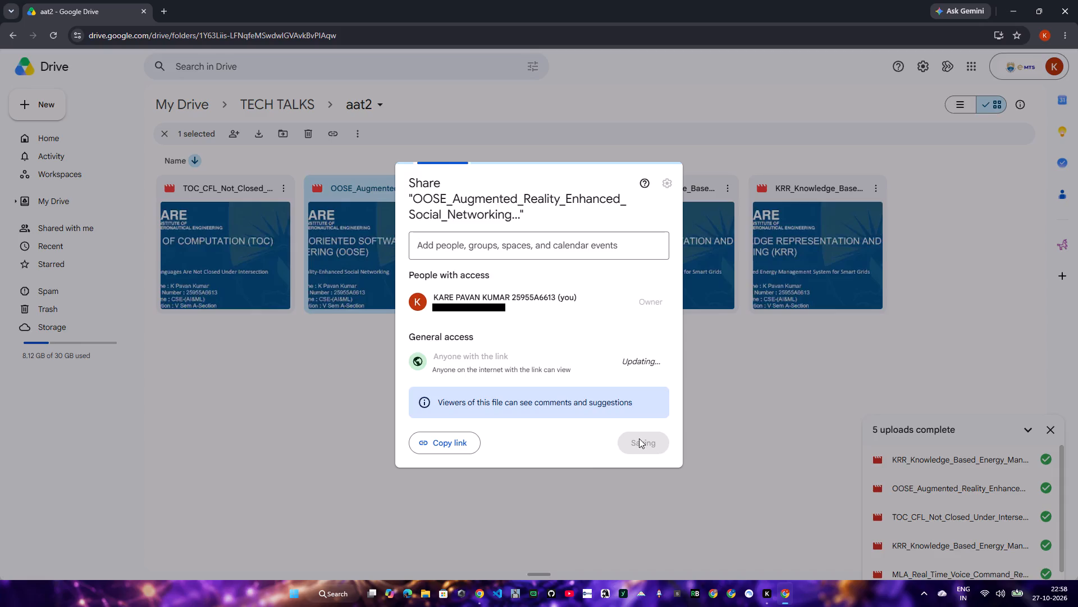
{"action": "double_click", "coordinate": [639, 440]}
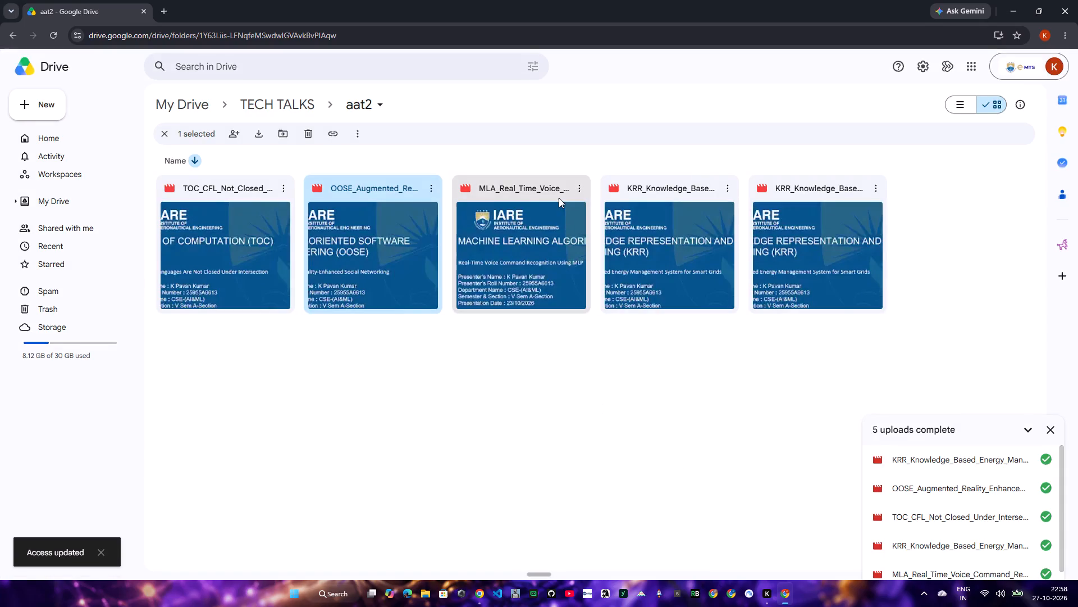
Share the MLA_Real_Time_Voice_Command_Recognition_Using_MLP video with general access set to Anyone with the link.
{"action": "left_click", "coordinate": [580, 192]}
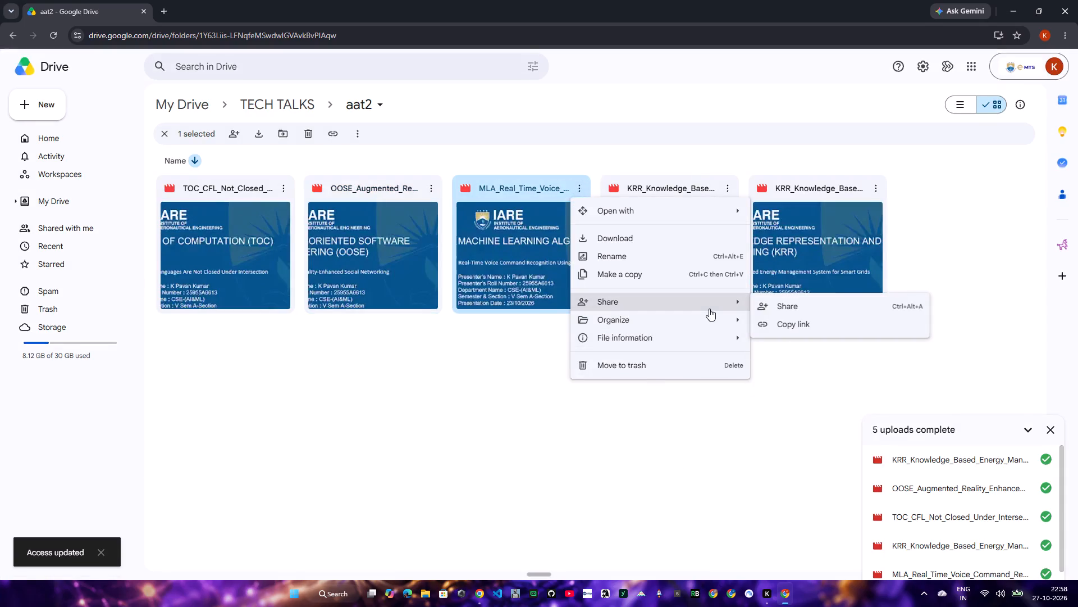
{"action": "left_click", "coordinate": [787, 300]}
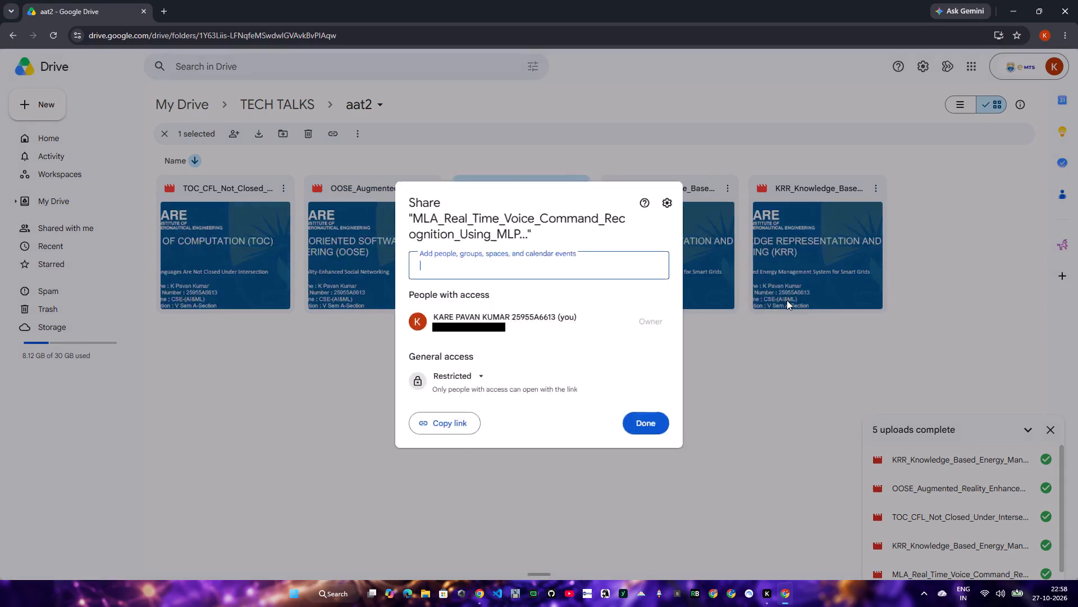
{"action": "left_click", "coordinate": [476, 374]}
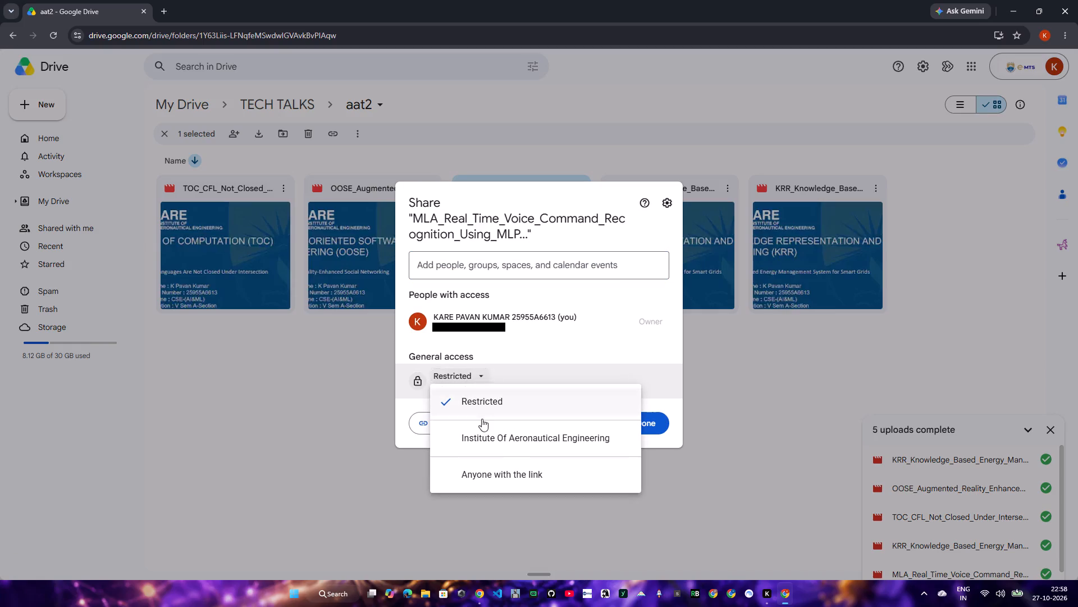
{"action": "left_click", "coordinate": [496, 466]}
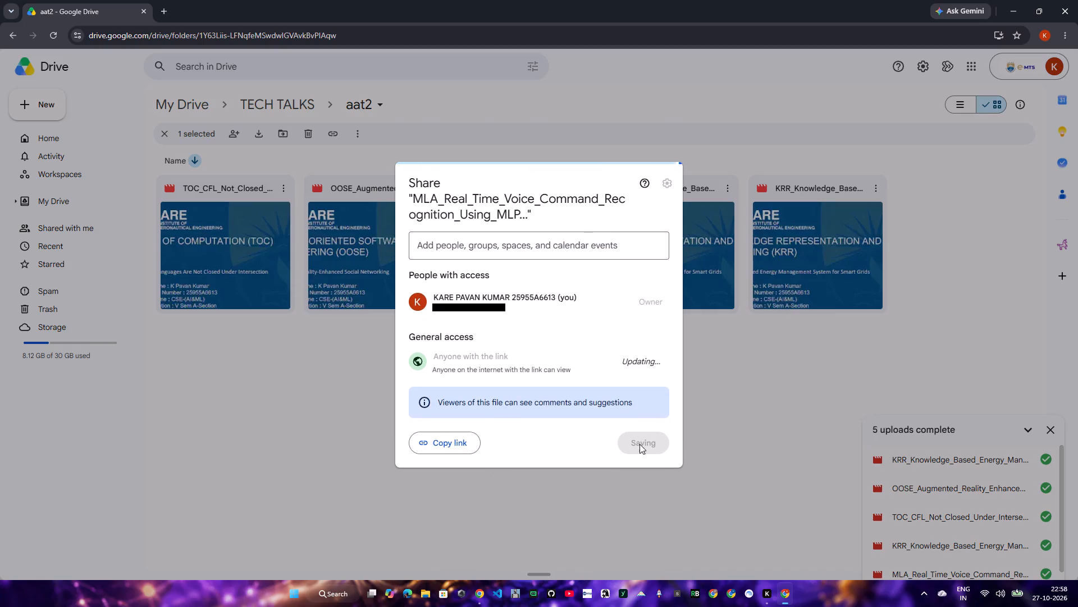
{"action": "left_click", "coordinate": [641, 440]}
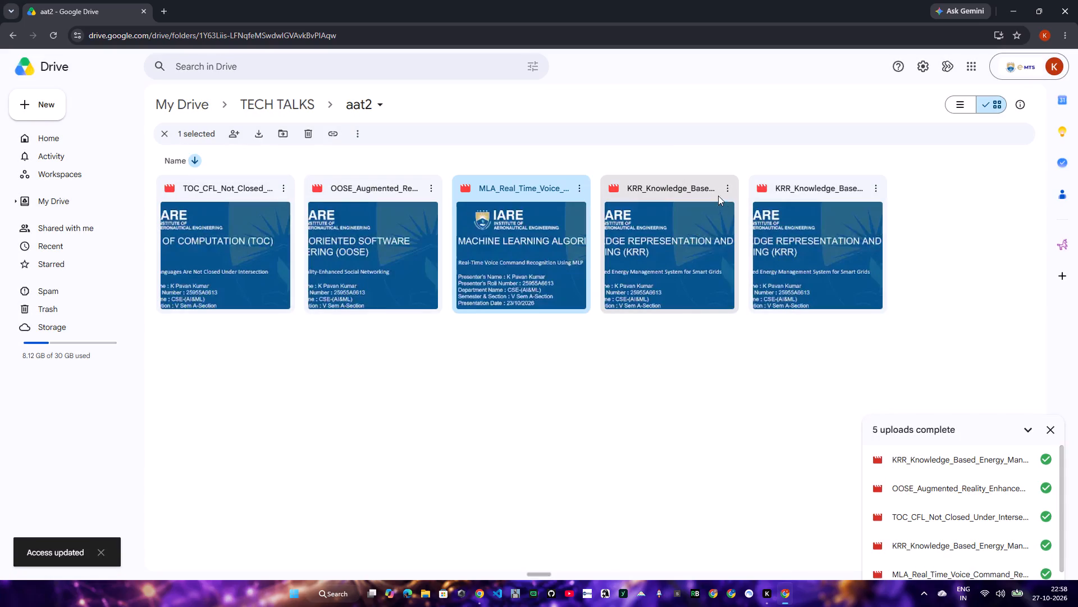
Set general access to Anyone with the link for the KRR_Knowledge_Based_Energy_Management_Smart_Grids video next to the MLA video.
{"action": "left_click", "coordinate": [727, 189]}
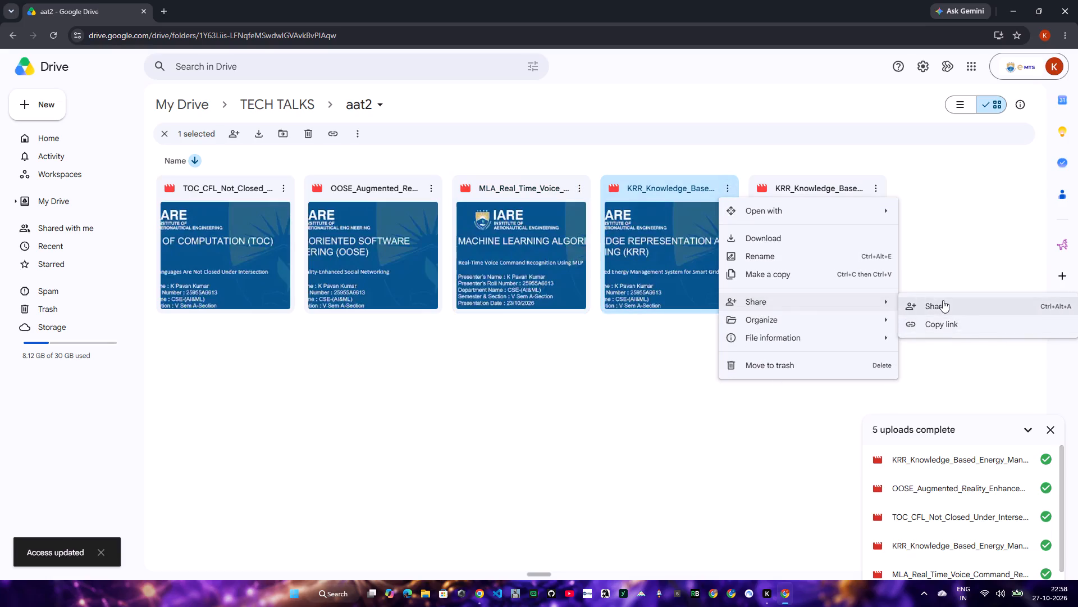
{"action": "left_click", "coordinate": [943, 300]}
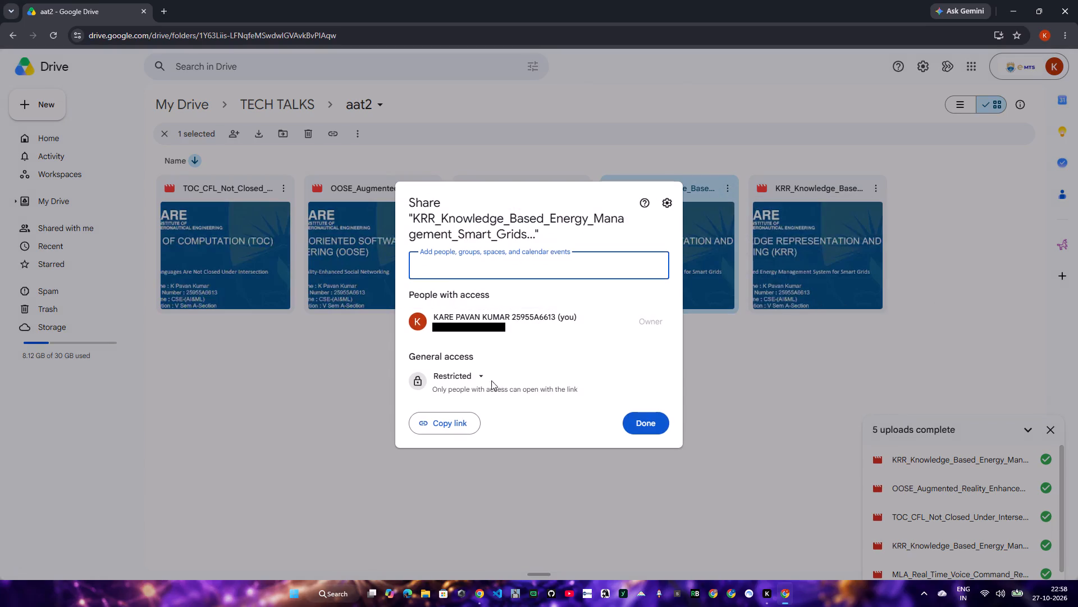
{"action": "left_click", "coordinate": [479, 370]}
{"action": "left_click", "coordinate": [500, 475]}
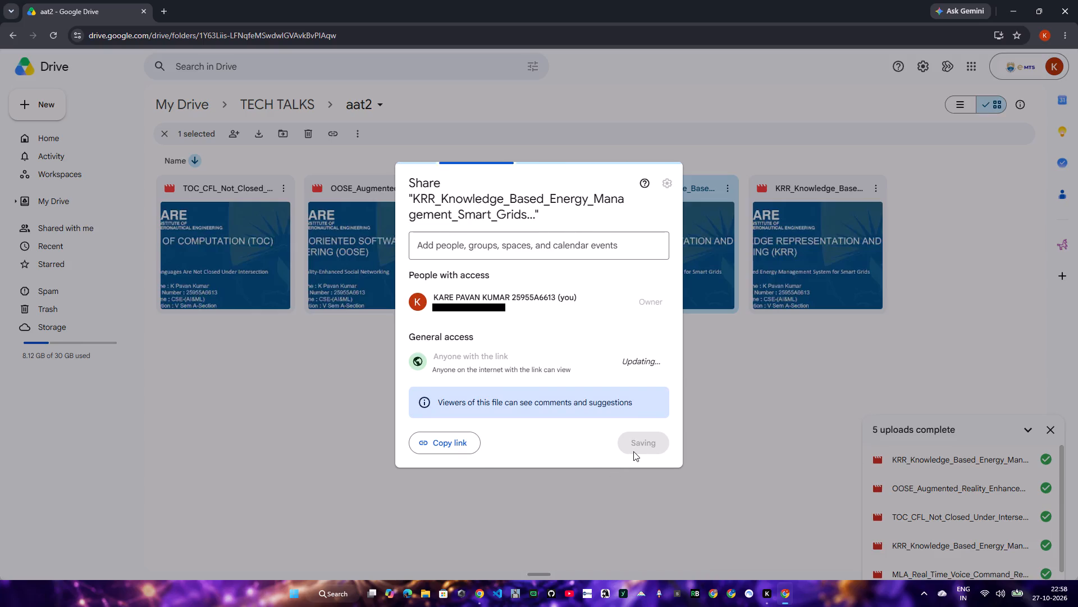
{"action": "left_click", "coordinate": [633, 441]}
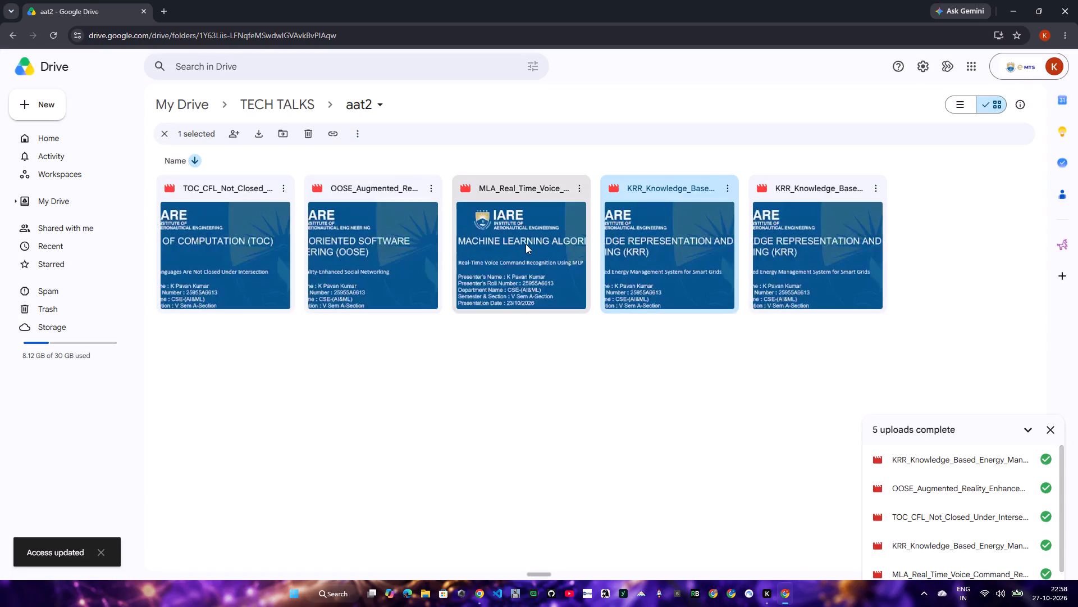